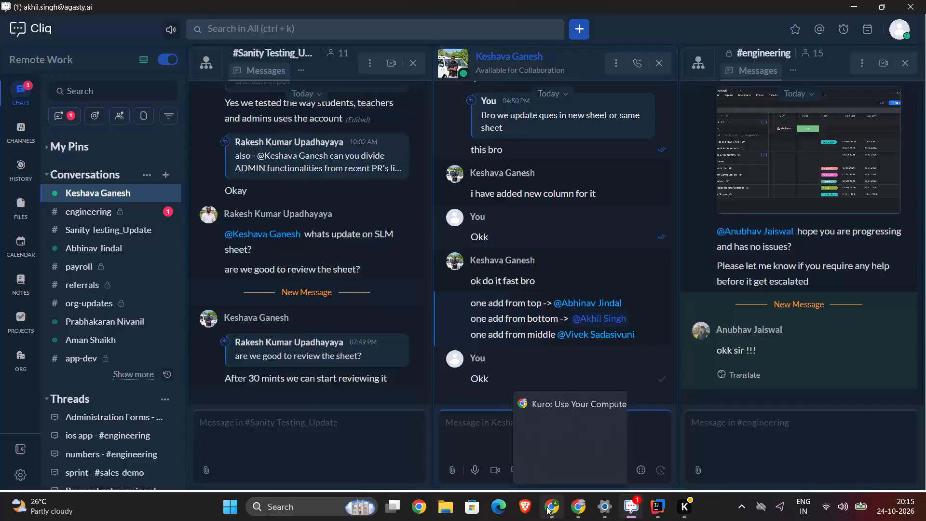
# Switch to Chrome and look over the rows around Communicator in the SLM TREE WORKING- Status spreadsheet.
pyautogui.click(546, 507)
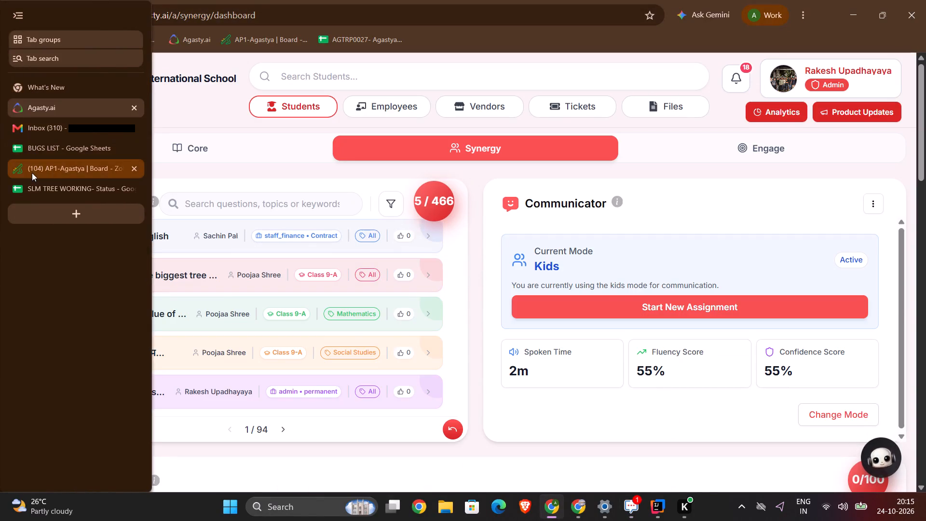
pyautogui.click(32, 184)
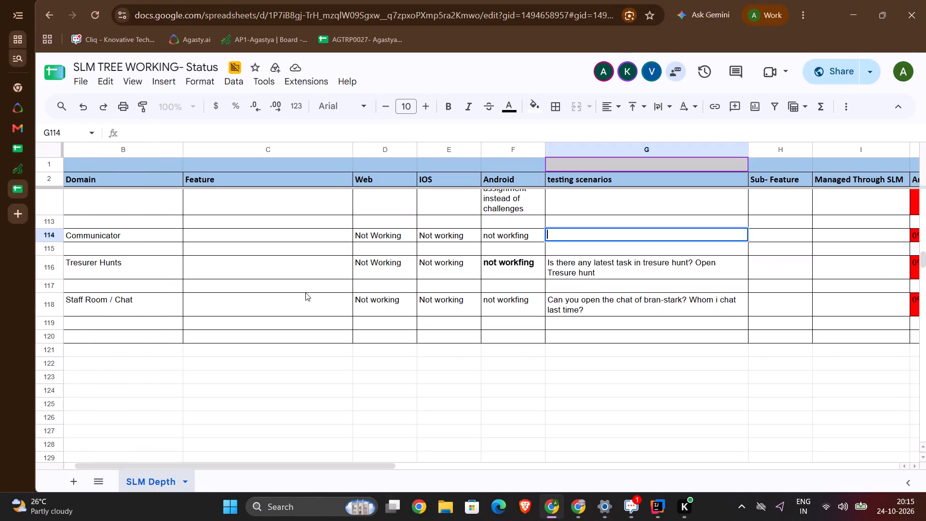
pyautogui.scroll(1, 126, 265)
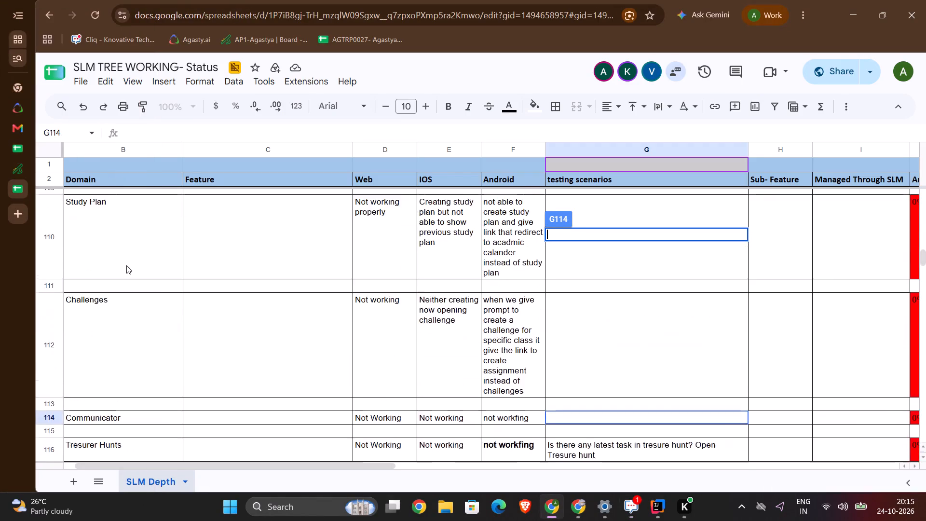
pyautogui.scroll(1, 126, 265)
# Examine the Communicator card on the Agasty.ai Synergy dashboard and the activities in its new assignment screen.
pyautogui.click(23, 102)
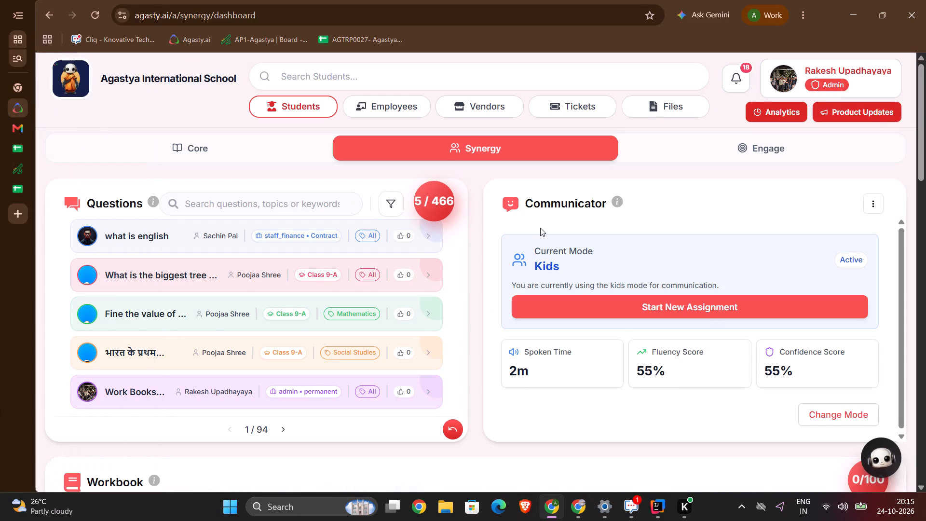
pyautogui.scroll(-1, 501, 185)
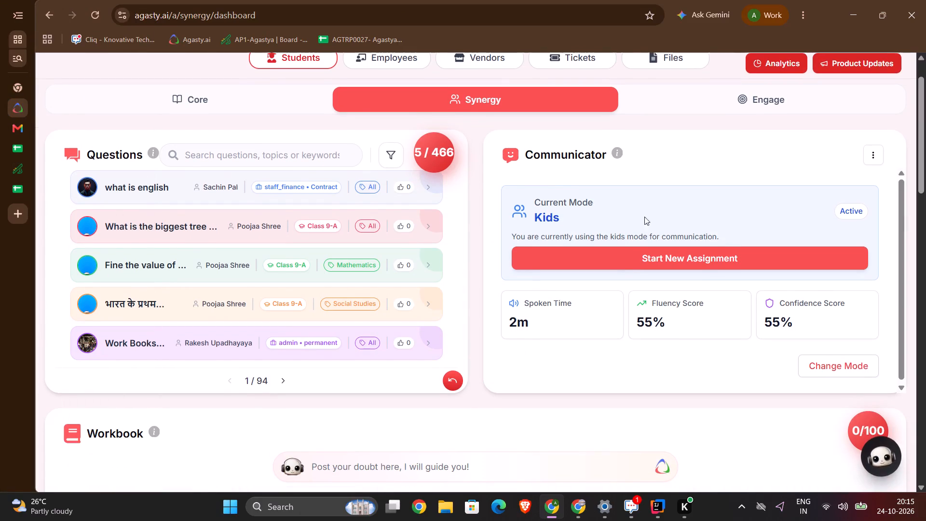
pyautogui.click(619, 260)
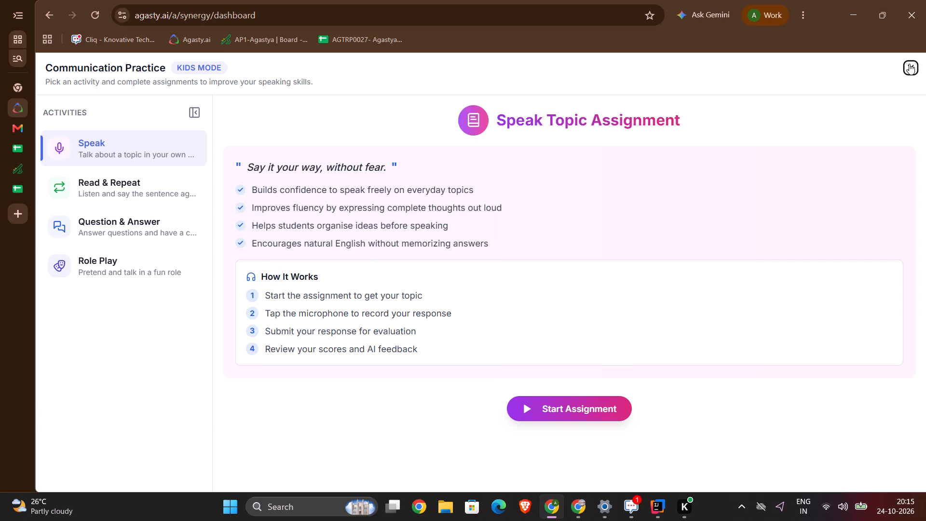
pyautogui.click(909, 64)
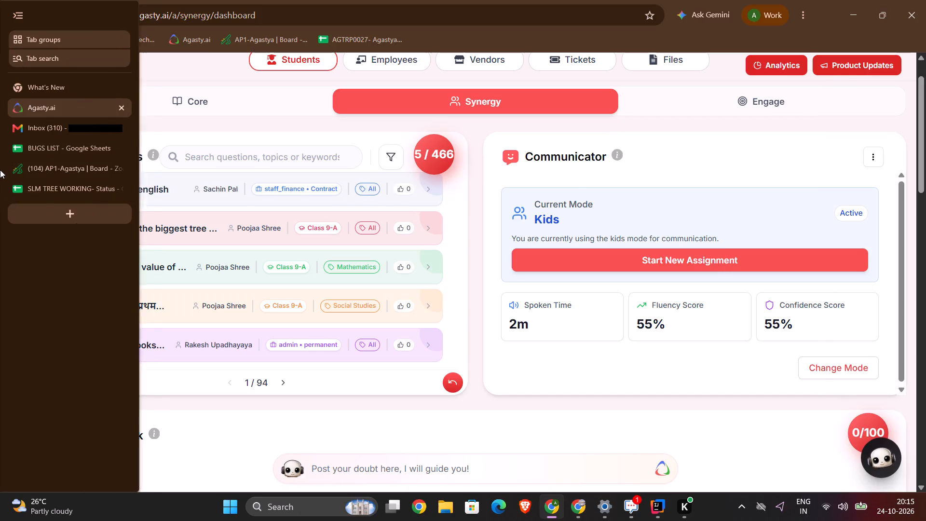
# In the SLM TREE WORKING- Status spreadsheet, enter "Give me spoken time and Fluency score?" as the Communicator row's testing scenario in G114.
pyautogui.click(48, 183)
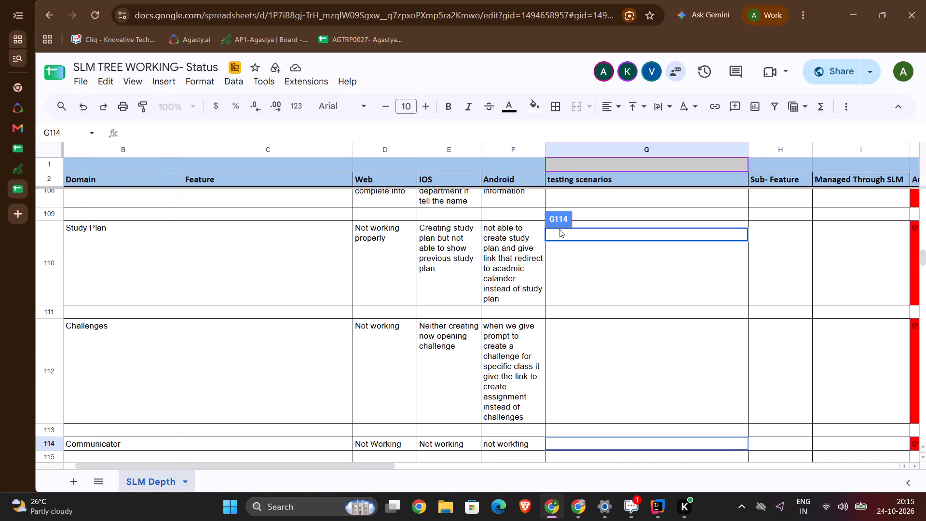
pyautogui.click(557, 234)
pyautogui.scroll(-1, 575, 379)
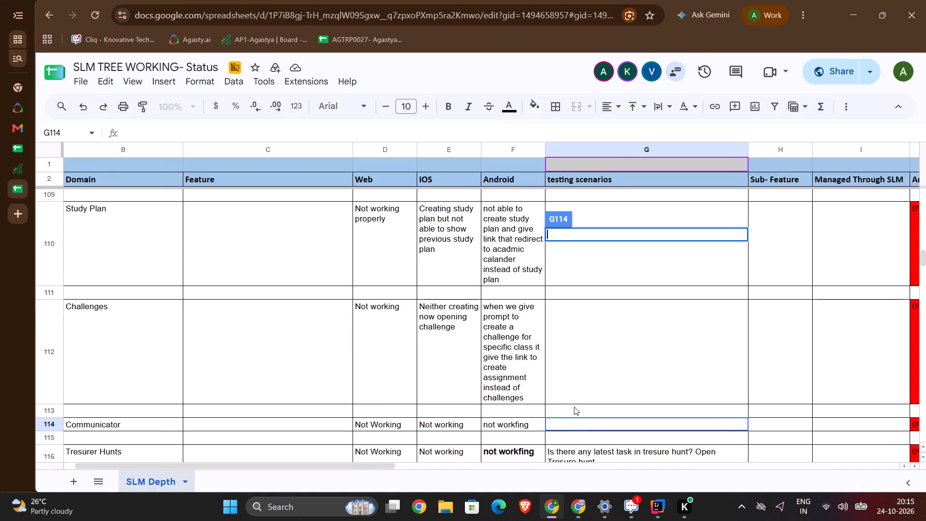
pyautogui.tripleClick(567, 421)
pyautogui.click(567, 421)
pyautogui.write('Give me sl')
pyautogui.press('BackSpace')
pyautogui.write('ko')
pyautogui.press('BackSpace')
pyautogui.press('BackSpace')
pyautogui.write('poken time and')
pyautogui.press('space')
pyautogui.write('Fluen')
pyautogui.write('cy score')
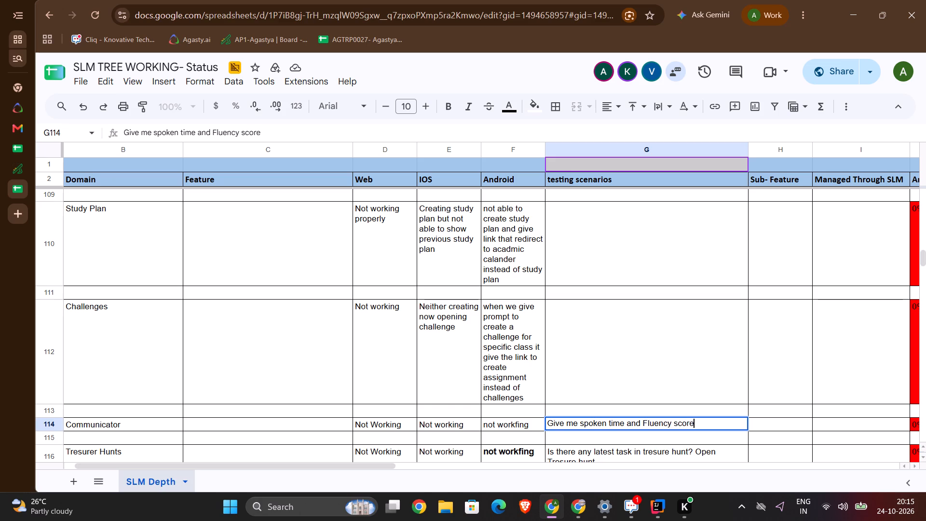
pyautogui.write('?')
pyautogui.press('space')
# Add "Open the speak communicator?" to the Communicator testing scenario and commit the cell.
pyautogui.write('Open the spae')
pyautogui.press('BackSpace')
pyautogui.press('BackSpace')
pyautogui.write('eak')
pyautogui.press('space')
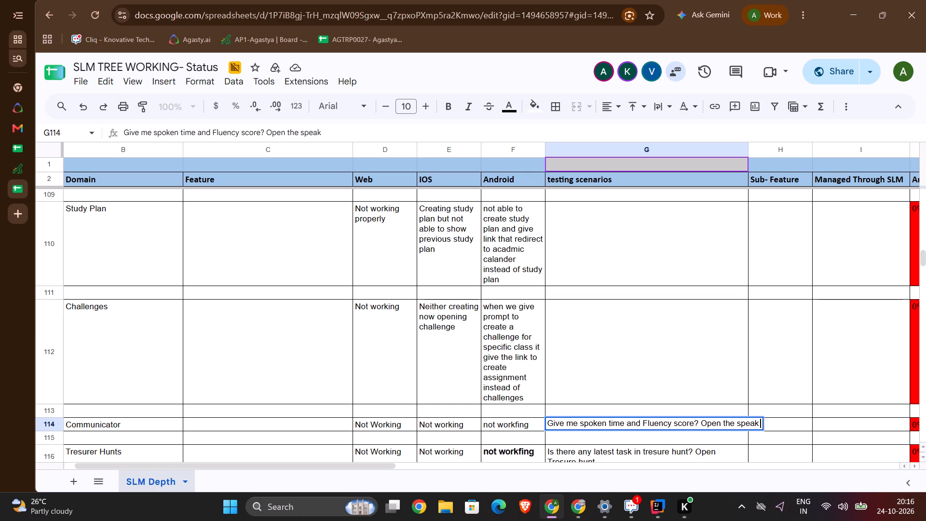
pyautogui.write('communicat')
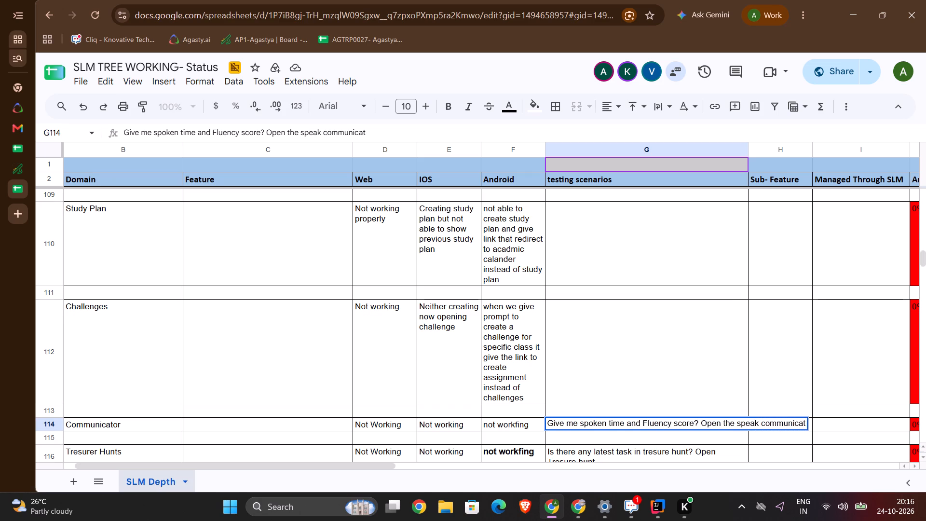
pyautogui.write('or')
pyautogui.hotkey('shift', '>')
pyautogui.hotkey('shift', 'BackSpace')
pyautogui.hotkey('shift', '?')
pyautogui.press('Return')
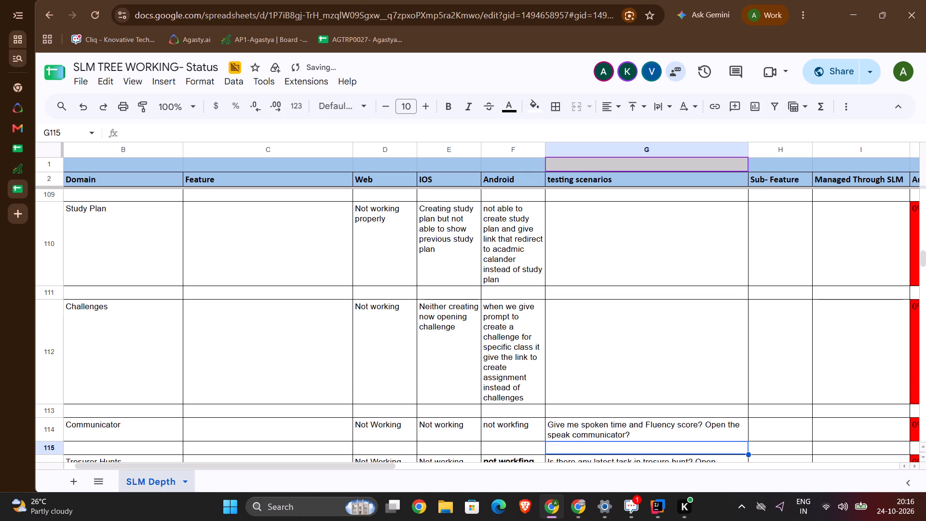
# Open the testing scenarios cell of the Challenges row, G112.
pyautogui.scroll(-1, 430, 297)
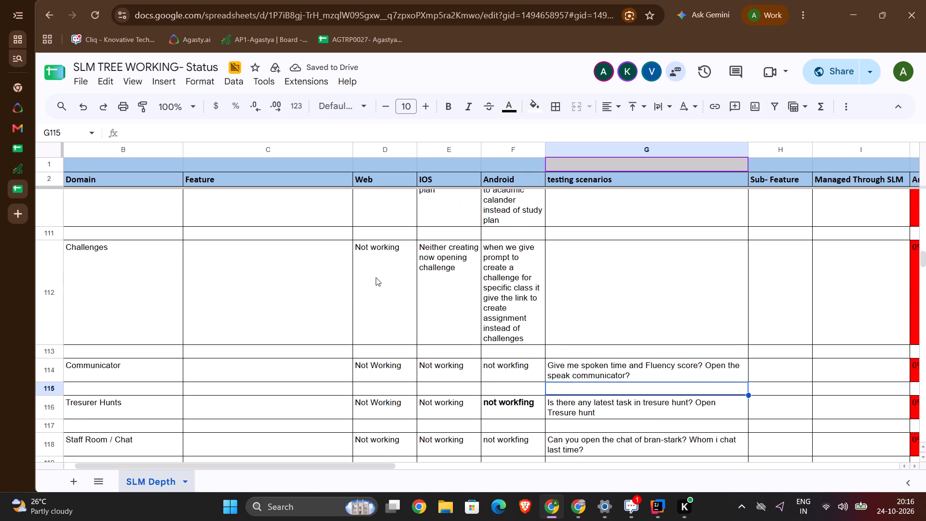
pyautogui.tripleClick(613, 265)
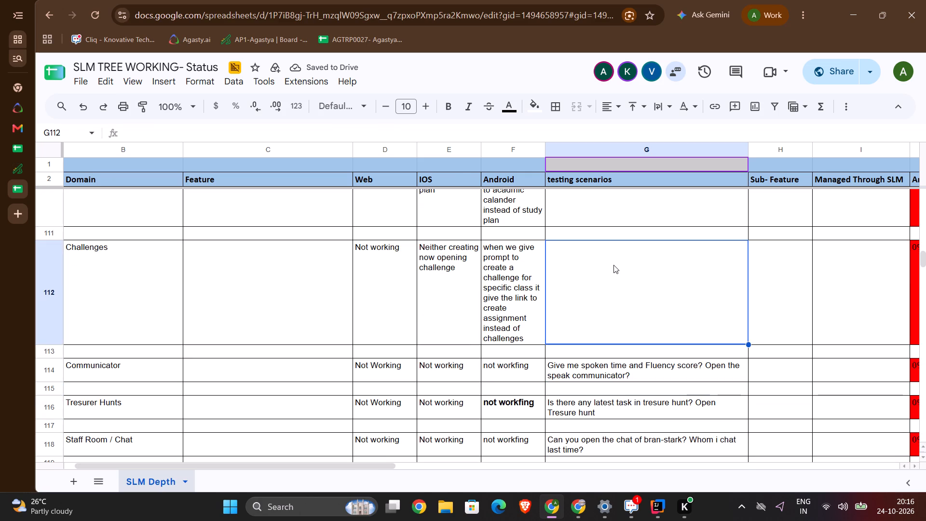
pyautogui.click(613, 265)
pyautogui.click(578, 243)
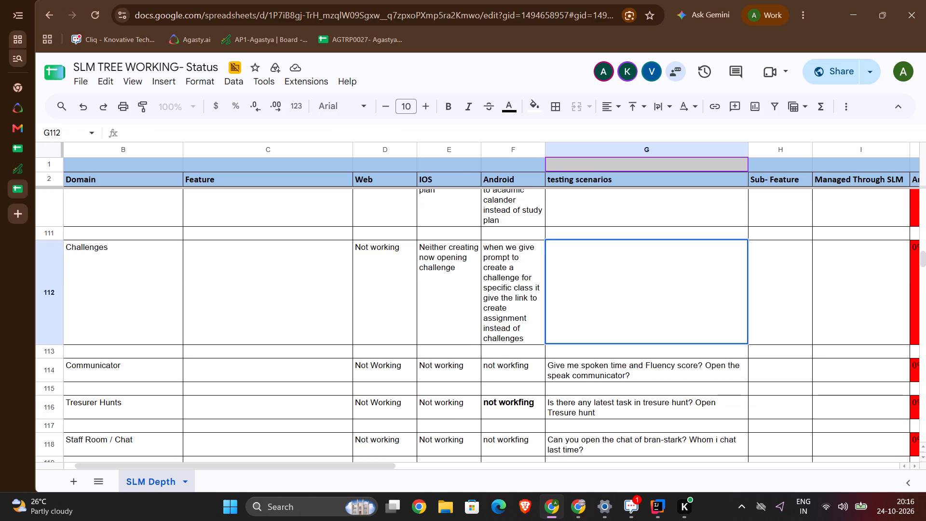
pyautogui.hscroll(1, 381, 275)
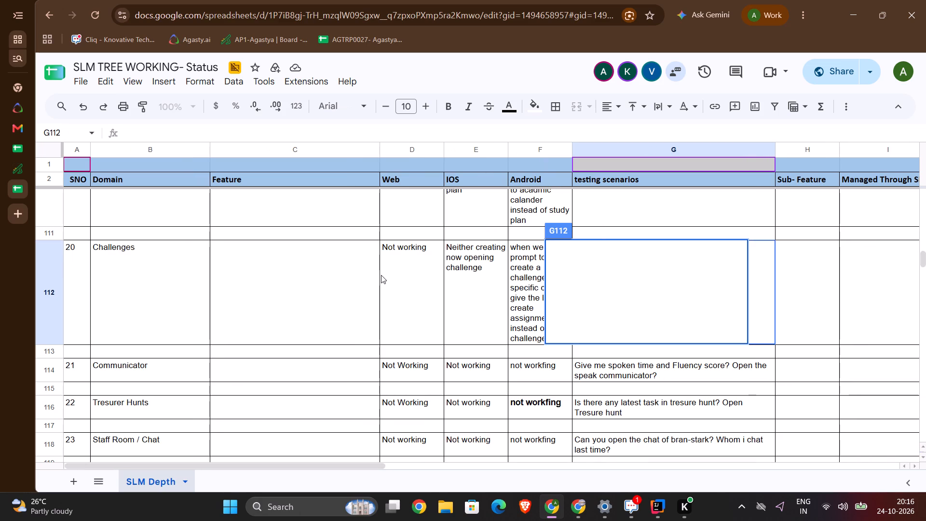
pyautogui.click(570, 252)
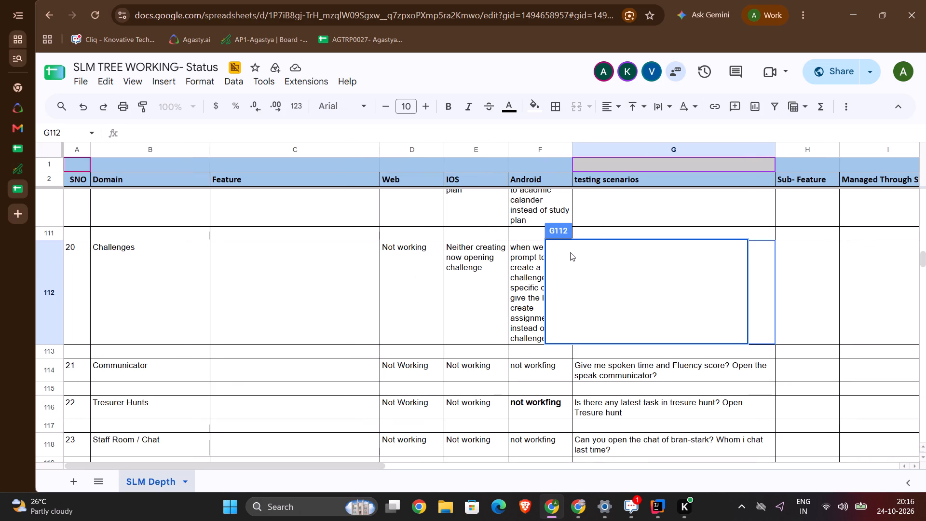
pyautogui.click(603, 250)
pyautogui.click(763, 254)
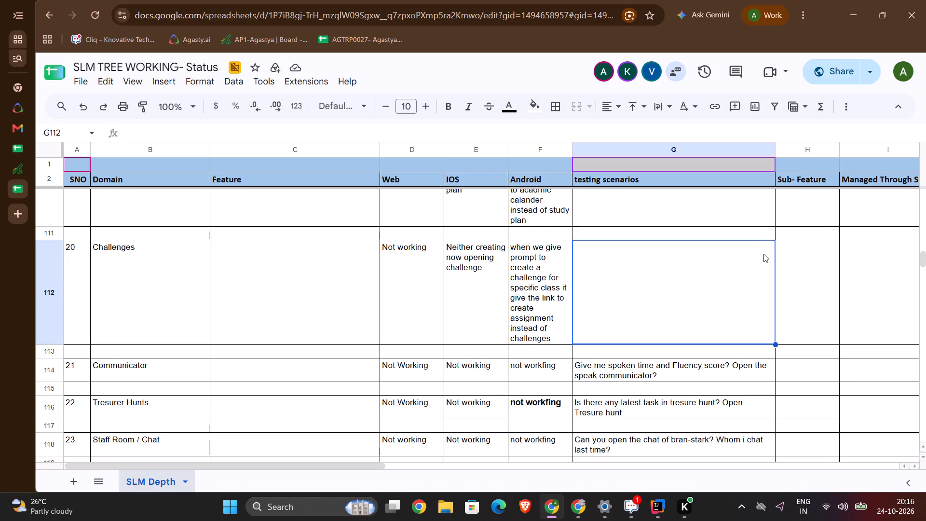
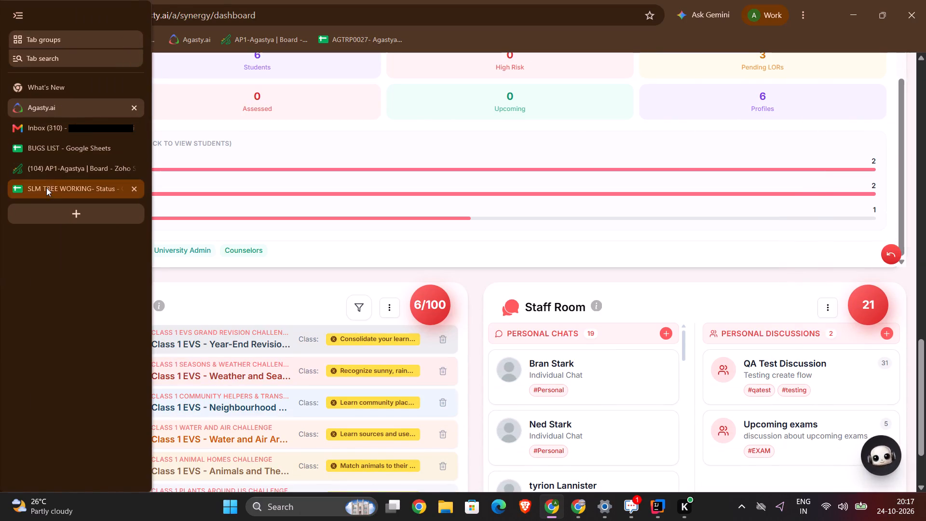
pyautogui.click(45, 189)
pyautogui.tripleClick(643, 249)
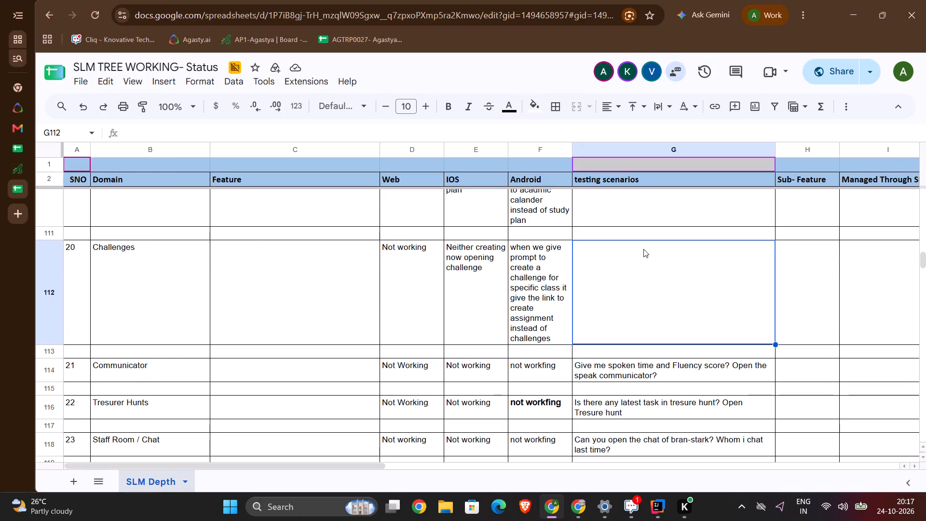
pyautogui.doubleClick(643, 249)
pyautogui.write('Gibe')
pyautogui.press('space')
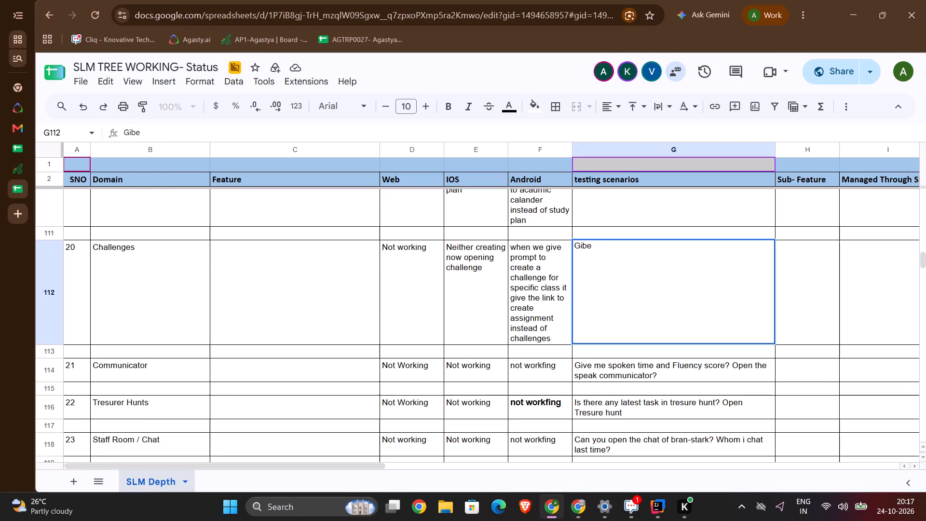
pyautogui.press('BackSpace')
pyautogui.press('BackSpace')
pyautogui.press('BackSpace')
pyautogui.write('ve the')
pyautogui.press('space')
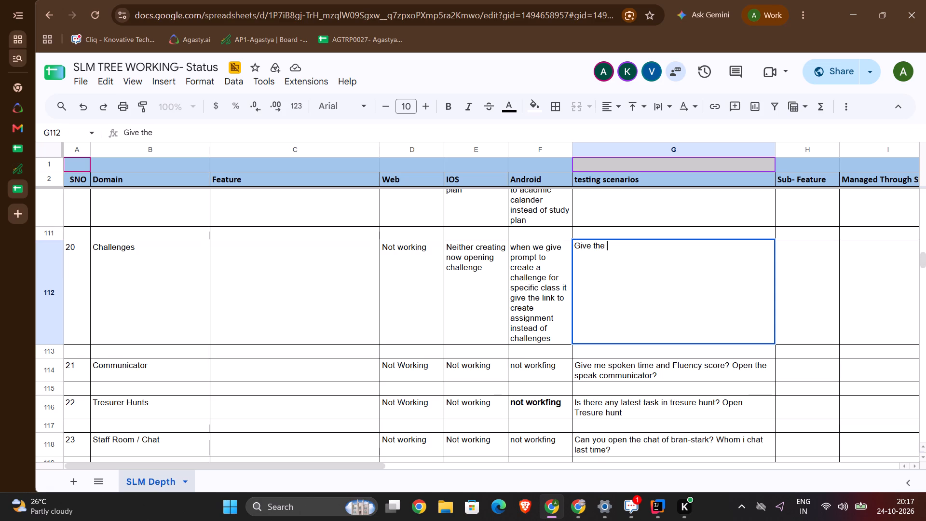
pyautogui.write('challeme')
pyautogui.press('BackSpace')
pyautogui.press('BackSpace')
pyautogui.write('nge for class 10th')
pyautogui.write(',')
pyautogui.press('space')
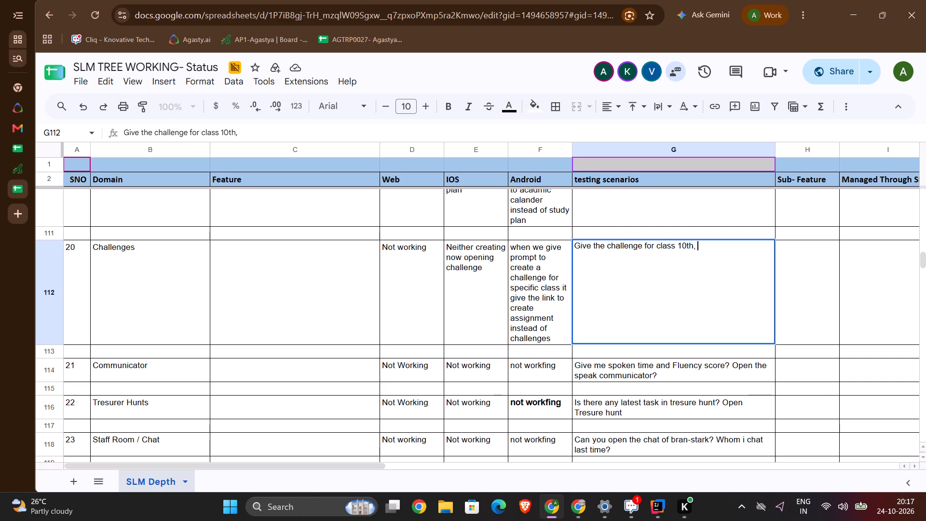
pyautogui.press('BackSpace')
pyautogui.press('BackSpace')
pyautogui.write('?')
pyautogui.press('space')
# Add "How many challenges in class 9th?" to the Challenges testing scenario and commit the cell.
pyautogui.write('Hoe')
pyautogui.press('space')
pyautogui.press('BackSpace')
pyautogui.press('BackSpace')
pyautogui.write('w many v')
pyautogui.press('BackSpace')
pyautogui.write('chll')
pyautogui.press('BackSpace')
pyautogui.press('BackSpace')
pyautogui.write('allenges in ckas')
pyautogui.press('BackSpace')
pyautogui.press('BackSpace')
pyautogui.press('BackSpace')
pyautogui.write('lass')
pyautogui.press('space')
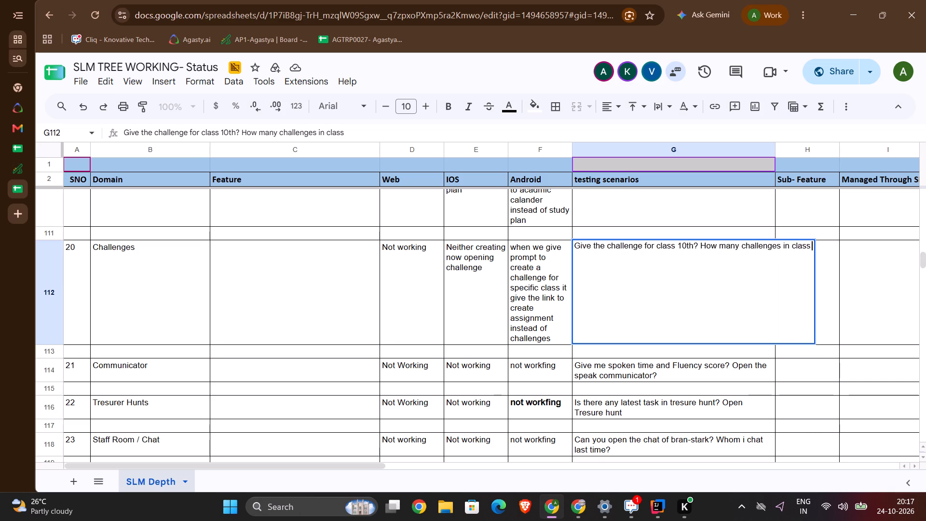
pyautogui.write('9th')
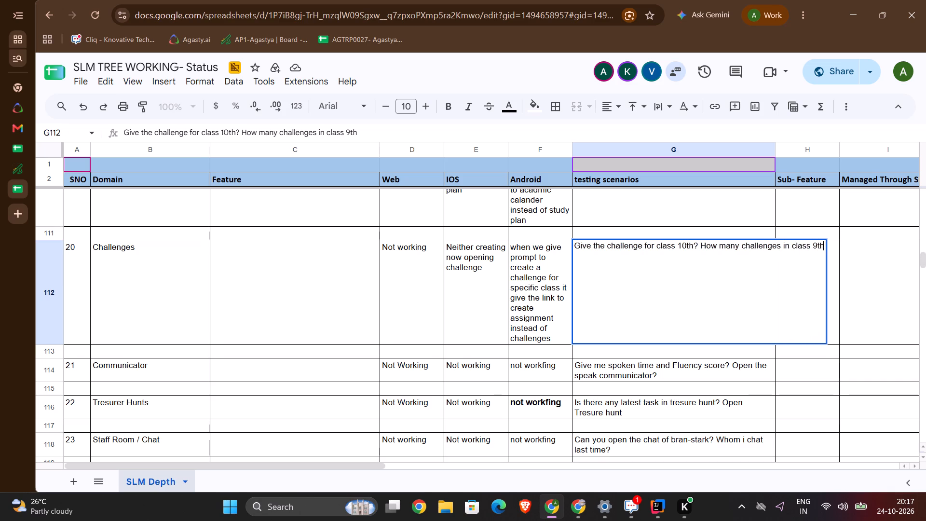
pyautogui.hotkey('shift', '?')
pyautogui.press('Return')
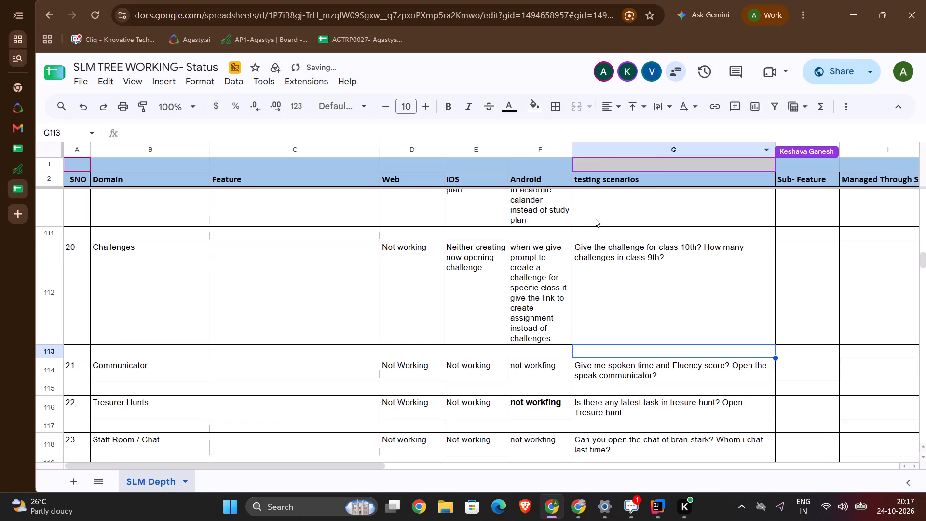
# Enter "create study plan?" as the Study Plan row's testing scenario in G110.
pyautogui.scroll(1, 595, 219)
pyautogui.tripleClick(613, 283)
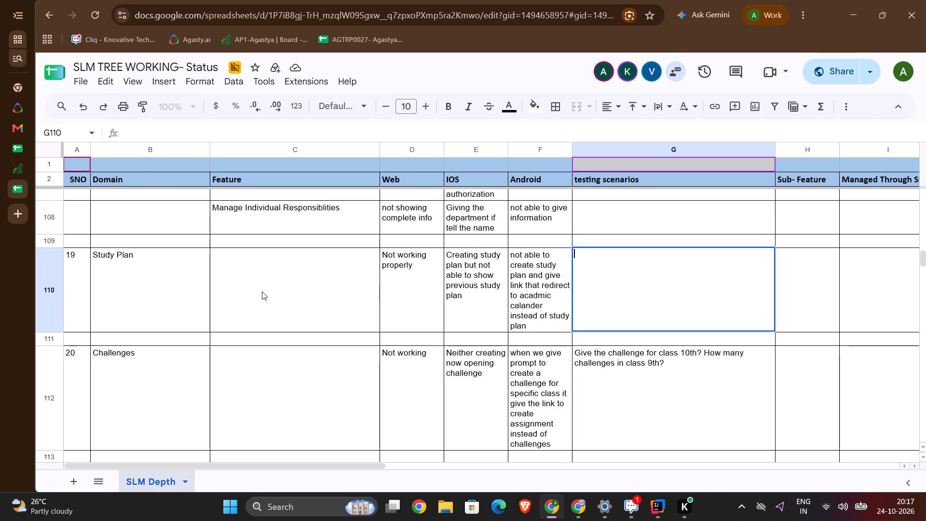
pyautogui.scroll(1, 262, 291)
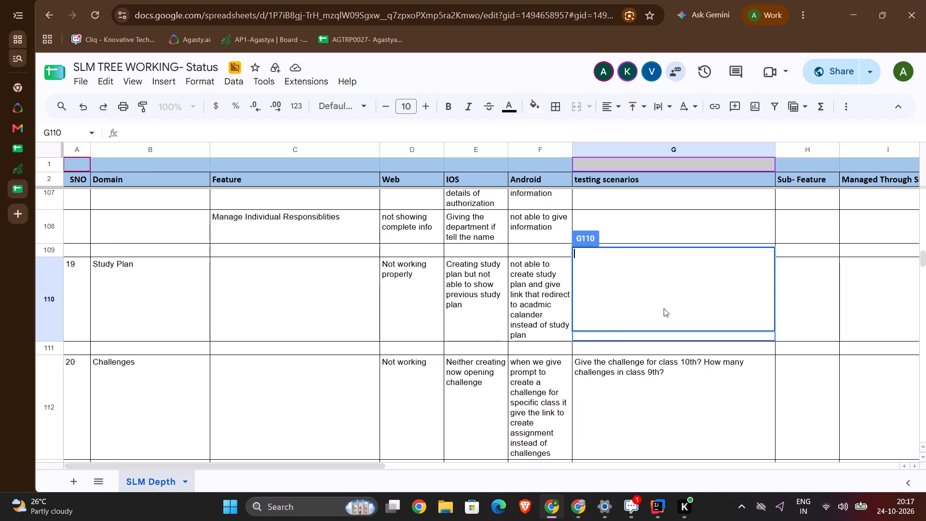
pyautogui.click(612, 258)
pyautogui.click(599, 284)
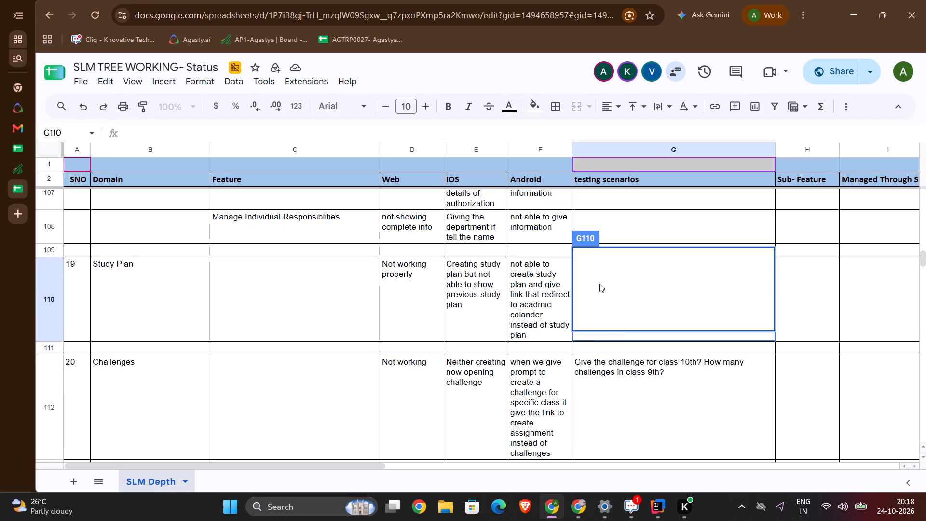
pyautogui.click(599, 274)
pyautogui.click(475, 277)
pyautogui.tripleClick(627, 265)
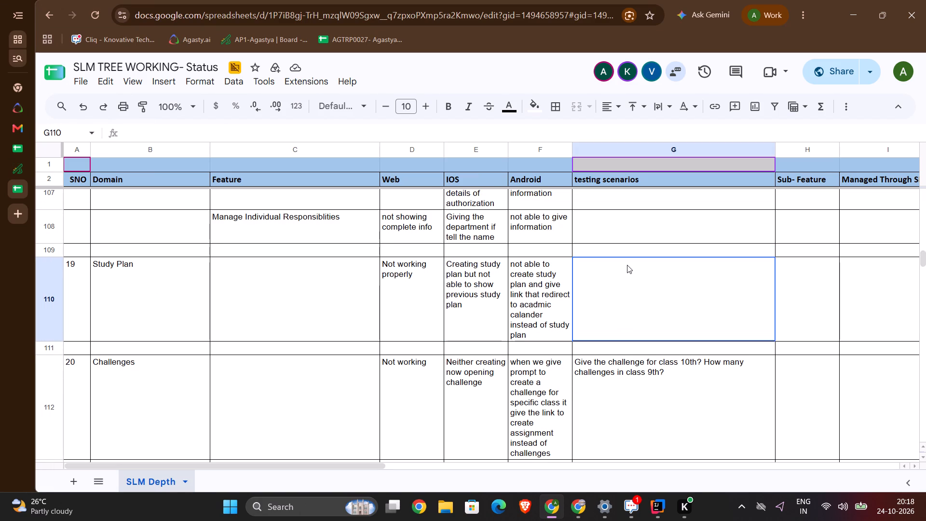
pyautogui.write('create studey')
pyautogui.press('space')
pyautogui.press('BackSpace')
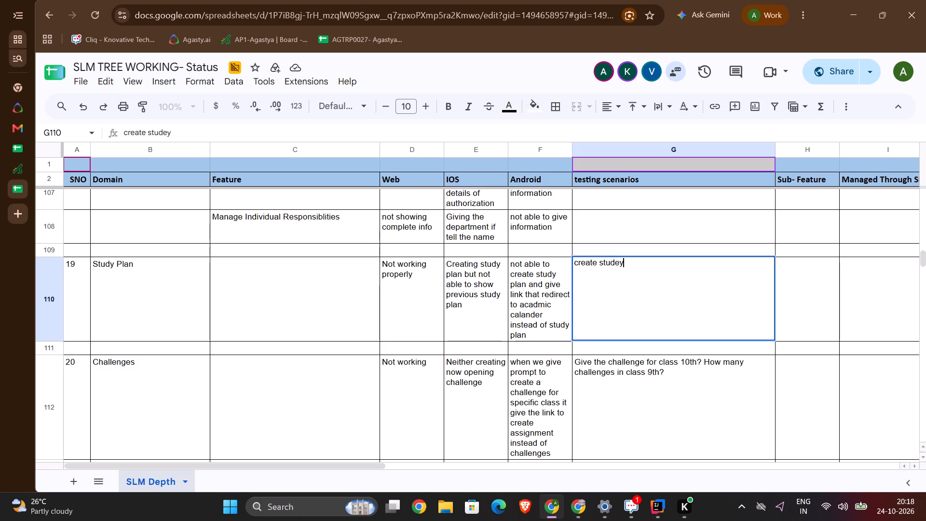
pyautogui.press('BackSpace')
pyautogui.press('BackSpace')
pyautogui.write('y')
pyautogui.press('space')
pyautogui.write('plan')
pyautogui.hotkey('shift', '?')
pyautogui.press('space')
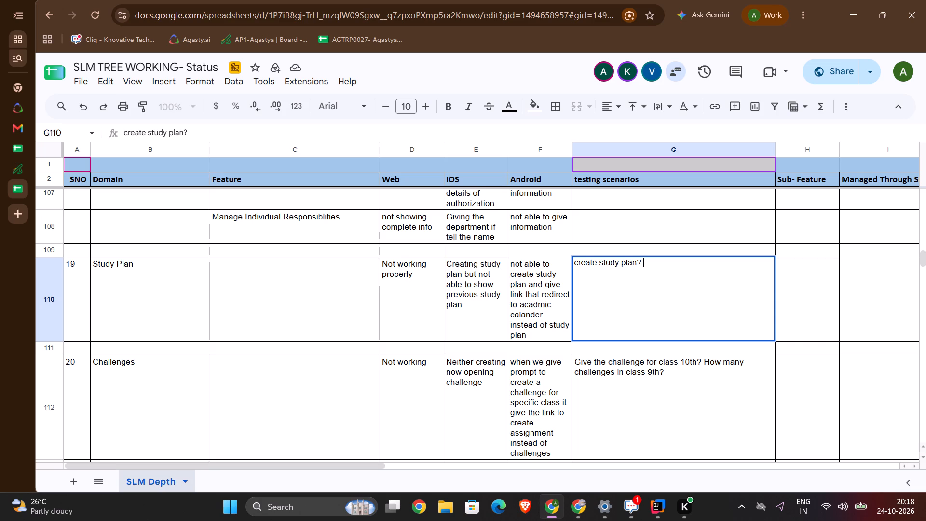
# Add "Give me all study plans?" to the Study Plan testing scenario.
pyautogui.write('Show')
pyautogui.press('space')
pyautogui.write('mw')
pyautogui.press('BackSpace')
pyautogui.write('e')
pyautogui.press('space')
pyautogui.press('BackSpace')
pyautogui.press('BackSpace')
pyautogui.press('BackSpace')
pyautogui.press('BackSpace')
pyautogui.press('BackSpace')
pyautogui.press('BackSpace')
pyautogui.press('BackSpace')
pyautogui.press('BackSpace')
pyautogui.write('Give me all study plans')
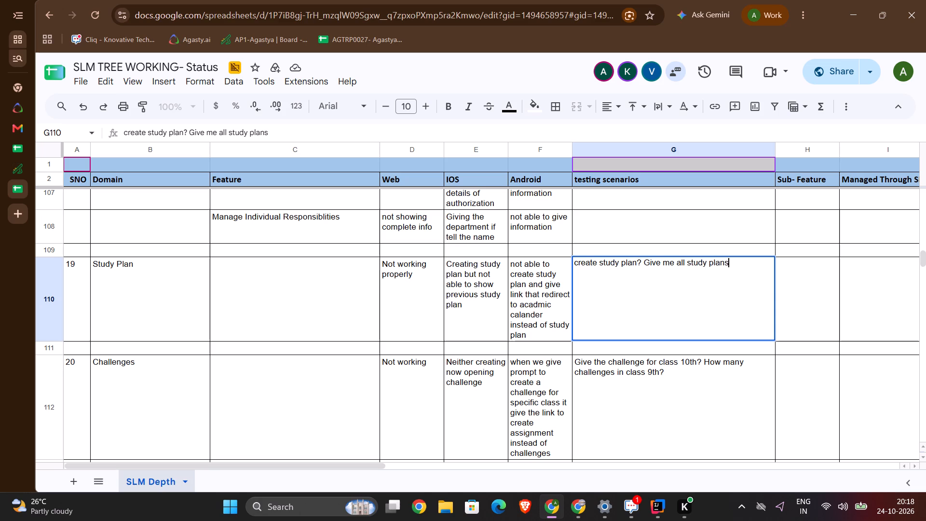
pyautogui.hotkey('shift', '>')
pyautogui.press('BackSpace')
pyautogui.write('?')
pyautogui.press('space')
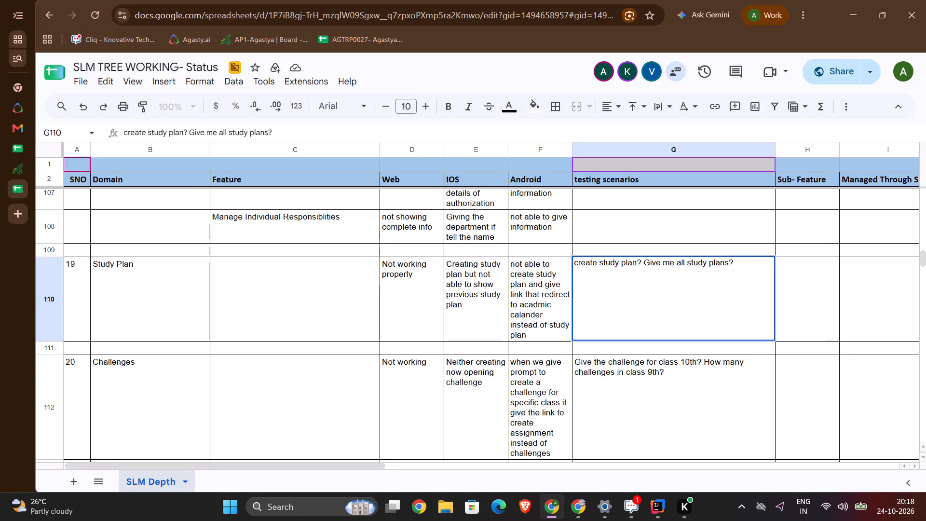
# Examine the Study Plan card and its listed plans on the Agasty.ai Synergy dashboard.
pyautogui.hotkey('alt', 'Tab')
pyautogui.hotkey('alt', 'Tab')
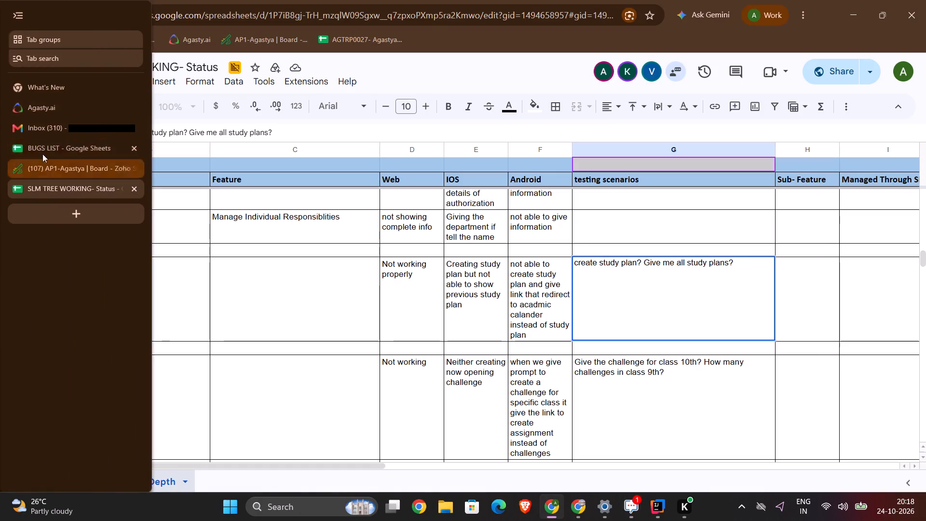
pyautogui.click(48, 104)
pyautogui.scroll(7, 584, 279)
pyautogui.scroll(1, 502, 358)
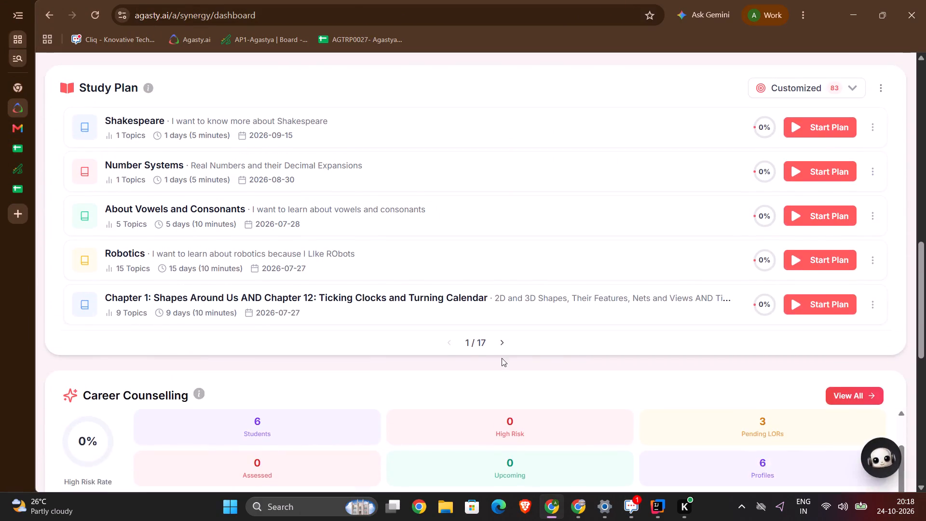
pyautogui.scroll(1, 502, 358)
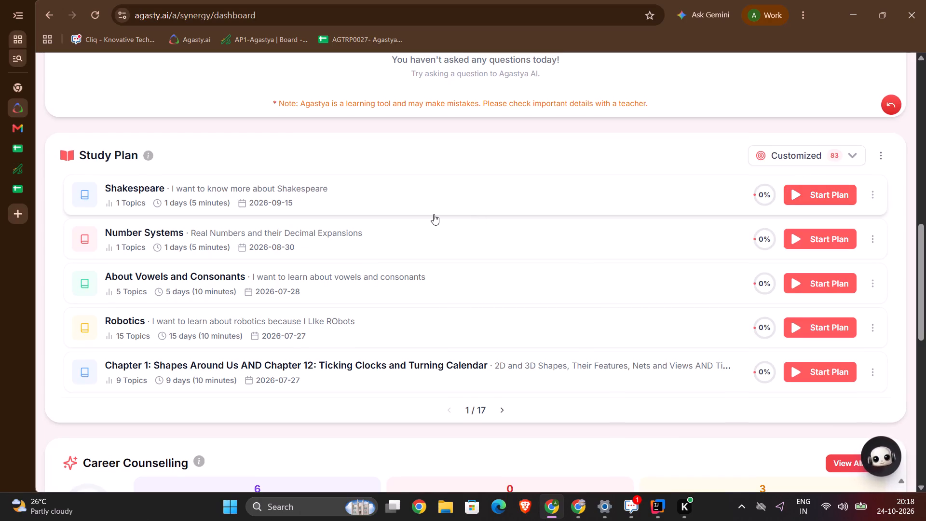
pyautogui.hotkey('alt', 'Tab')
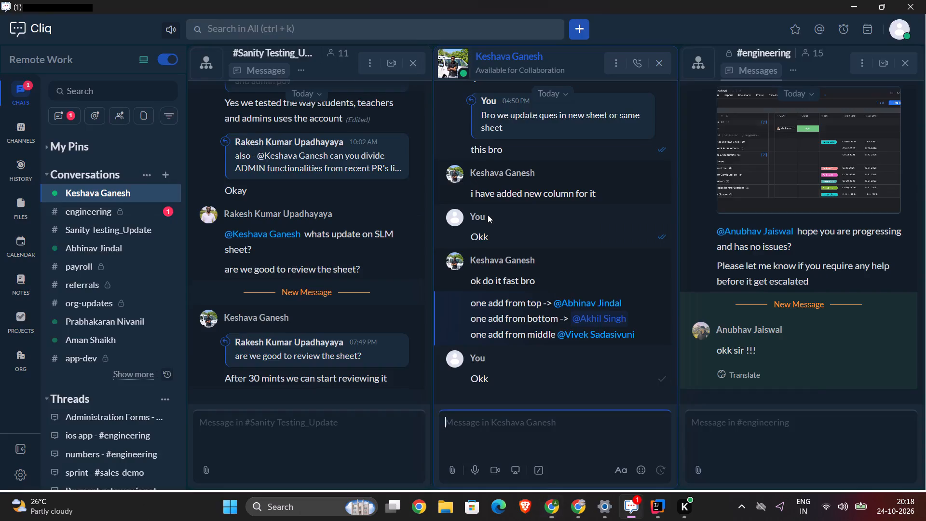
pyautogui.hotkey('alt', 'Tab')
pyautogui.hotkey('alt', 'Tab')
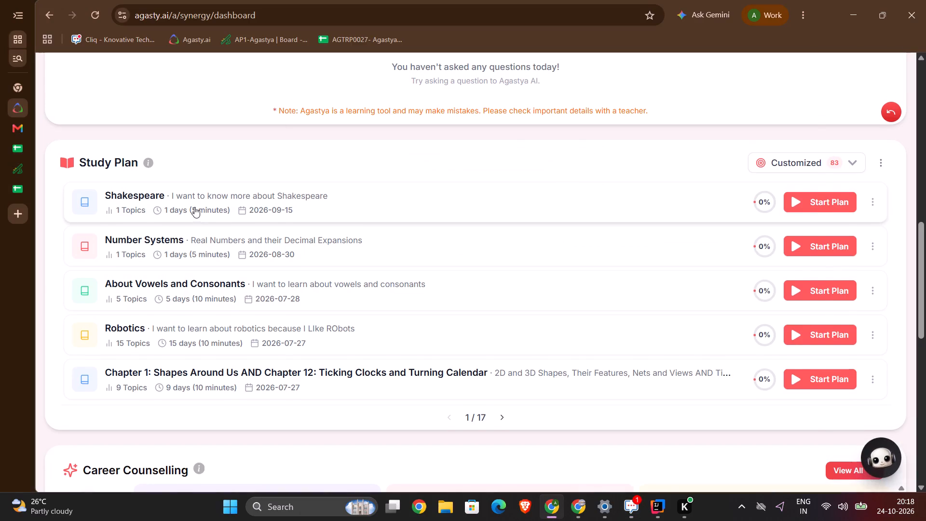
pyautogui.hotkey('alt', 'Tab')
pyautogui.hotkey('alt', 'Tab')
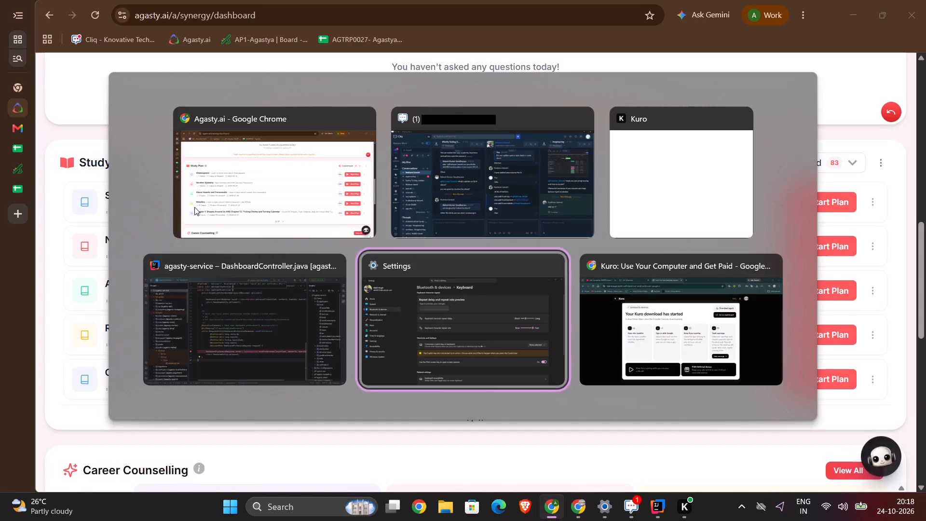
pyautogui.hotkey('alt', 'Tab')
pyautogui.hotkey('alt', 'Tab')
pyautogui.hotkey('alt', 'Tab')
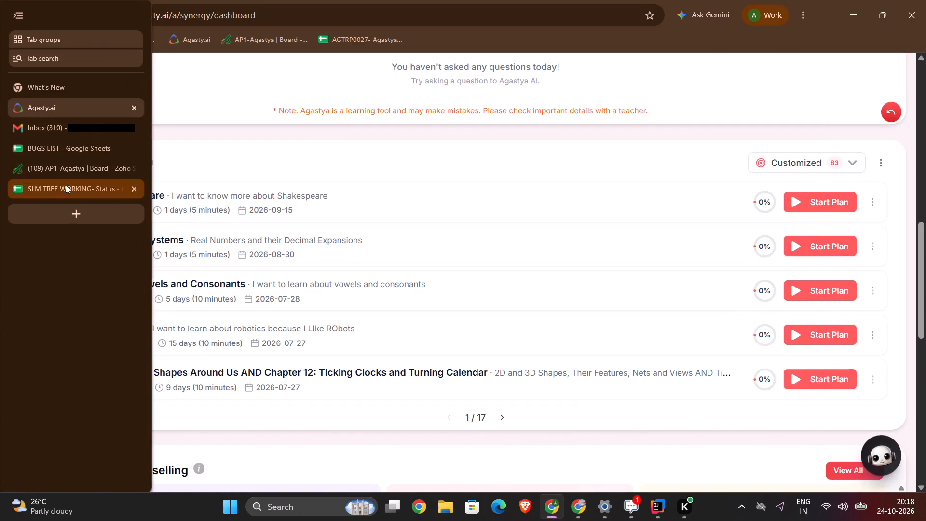
# Back in the SLM TREE WORKING- Status spreadsheet, add "give the progress of number system study plan?" to the Study Plan testing scenario and commit it.
pyautogui.click(66, 187)
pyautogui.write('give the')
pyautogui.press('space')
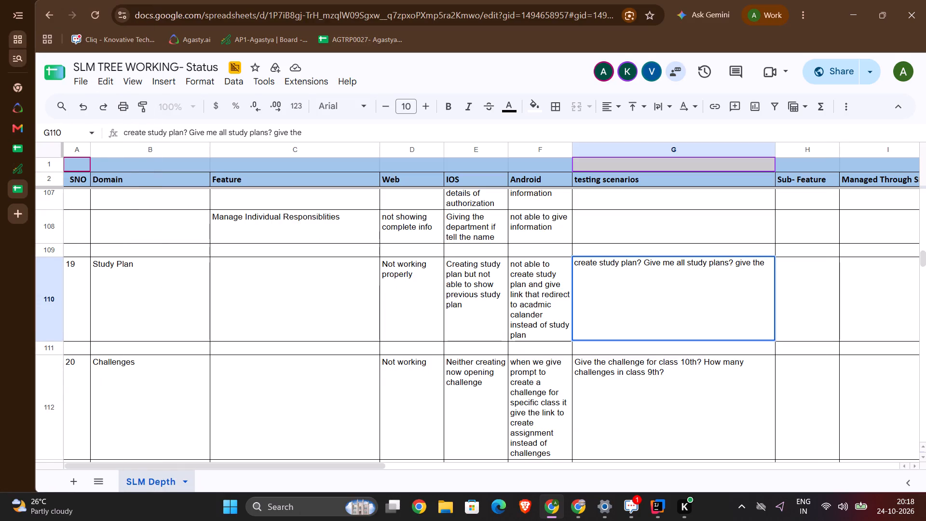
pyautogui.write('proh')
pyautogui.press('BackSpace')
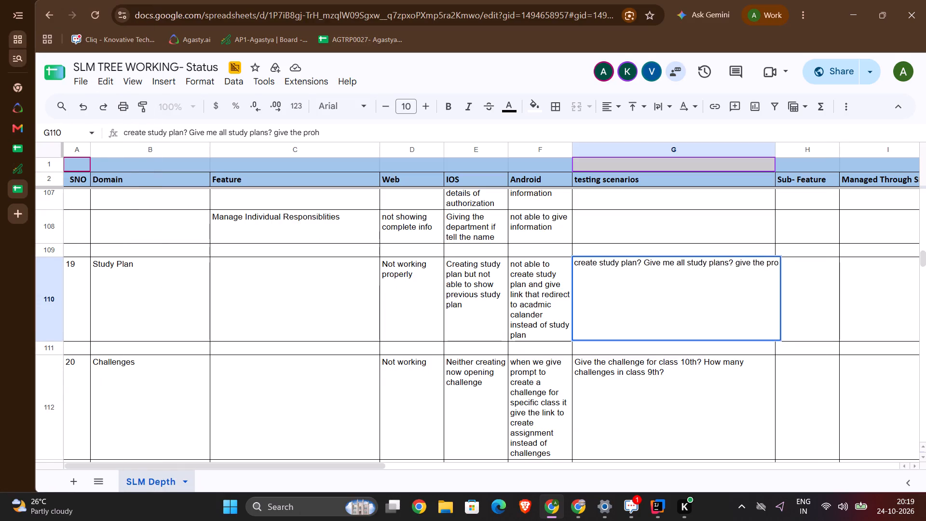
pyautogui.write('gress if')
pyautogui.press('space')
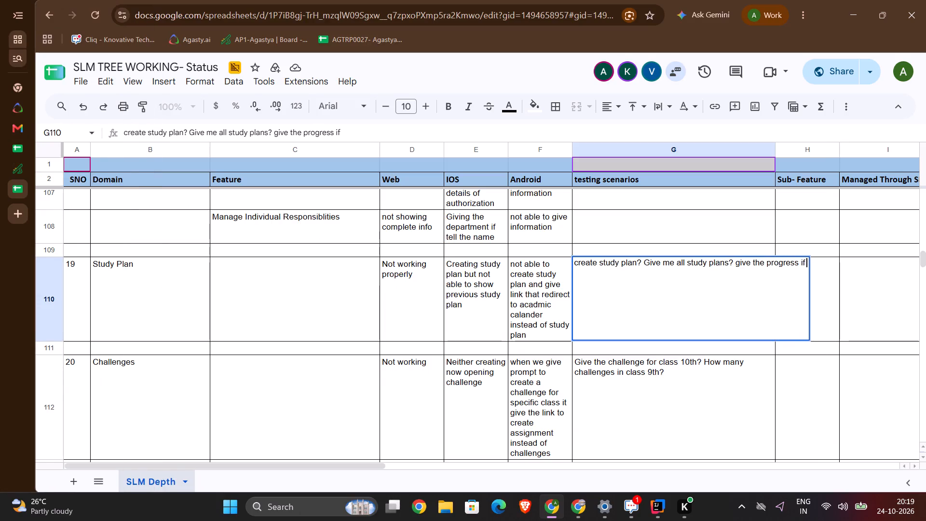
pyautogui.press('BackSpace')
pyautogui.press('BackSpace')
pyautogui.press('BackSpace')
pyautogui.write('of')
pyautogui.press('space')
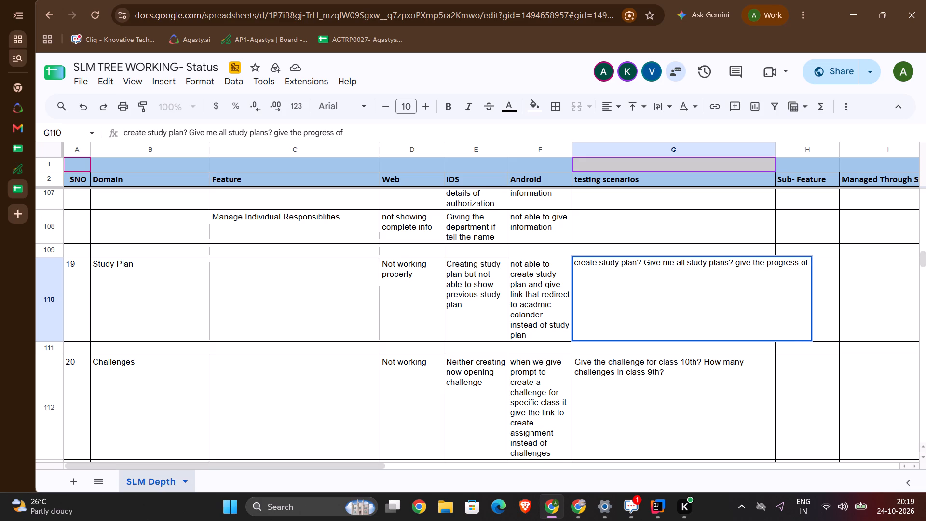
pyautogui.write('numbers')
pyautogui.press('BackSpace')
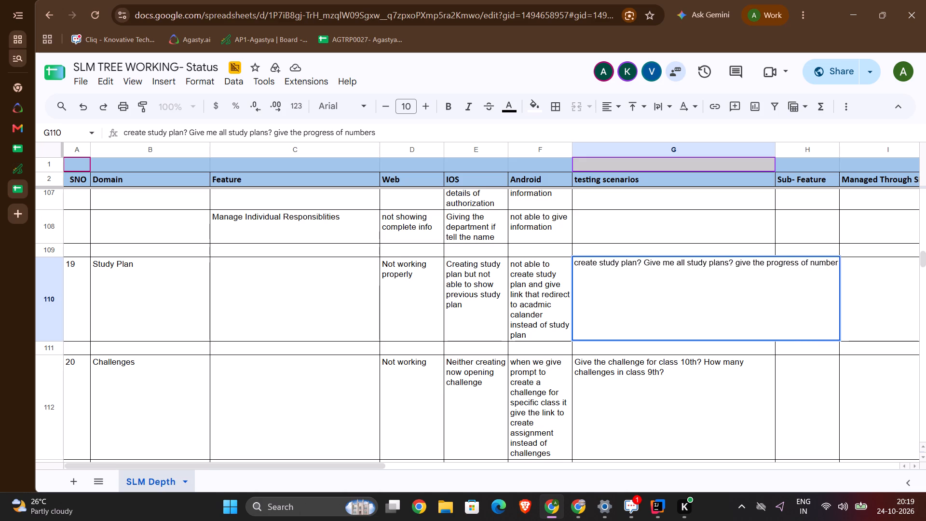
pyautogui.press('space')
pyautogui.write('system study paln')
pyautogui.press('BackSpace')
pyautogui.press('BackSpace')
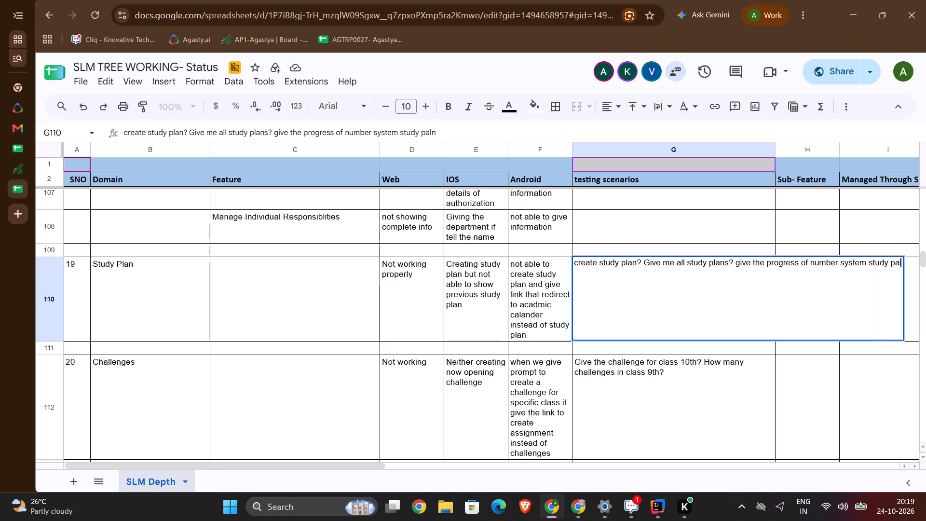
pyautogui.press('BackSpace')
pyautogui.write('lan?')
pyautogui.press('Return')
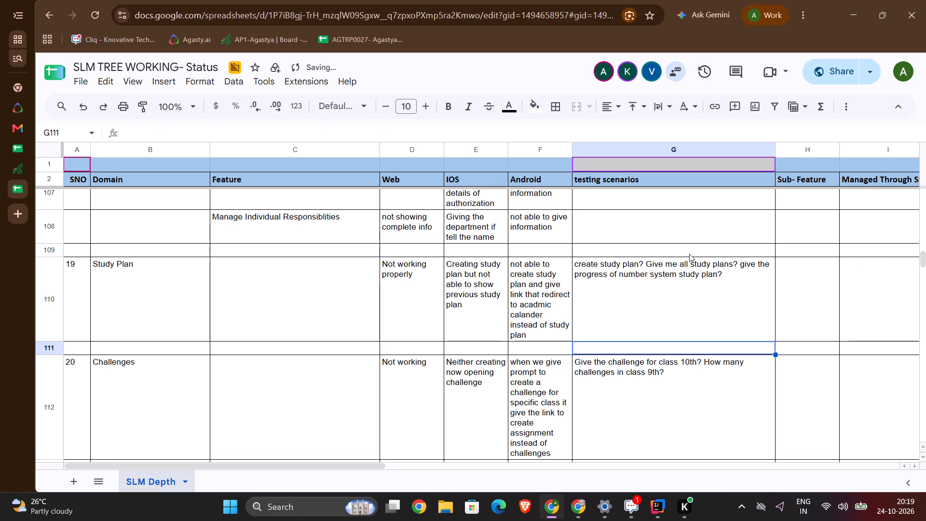
# Enter "what is the role of" followed by the staff member's name and a question mark as the Manage Roles and Authorizations testing scenario in G107.
pyautogui.scroll(1, 686, 241)
pyautogui.tripleClick(636, 300)
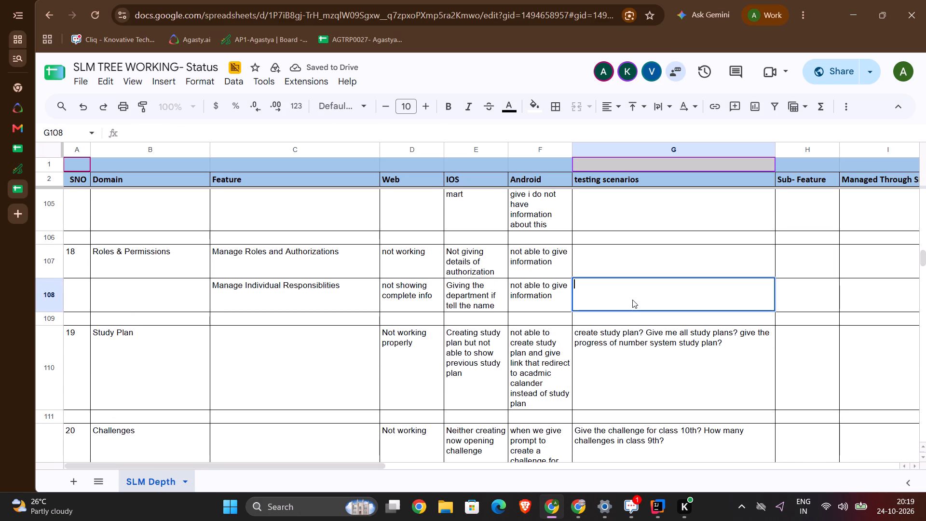
pyautogui.scroll(1, 608, 275)
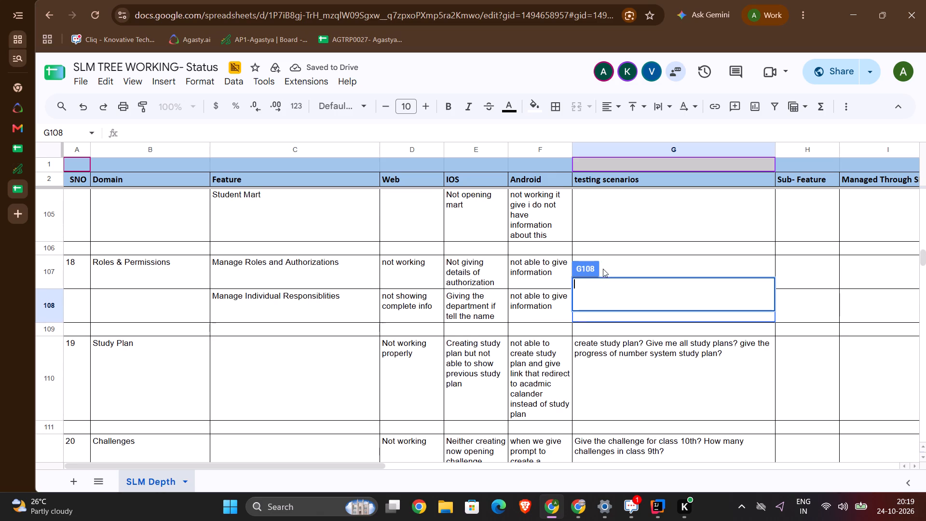
pyautogui.tripleClick(602, 267)
pyautogui.click(602, 267)
pyautogui.moveTo(602, 267); pyautogui.dragTo(603, 255)
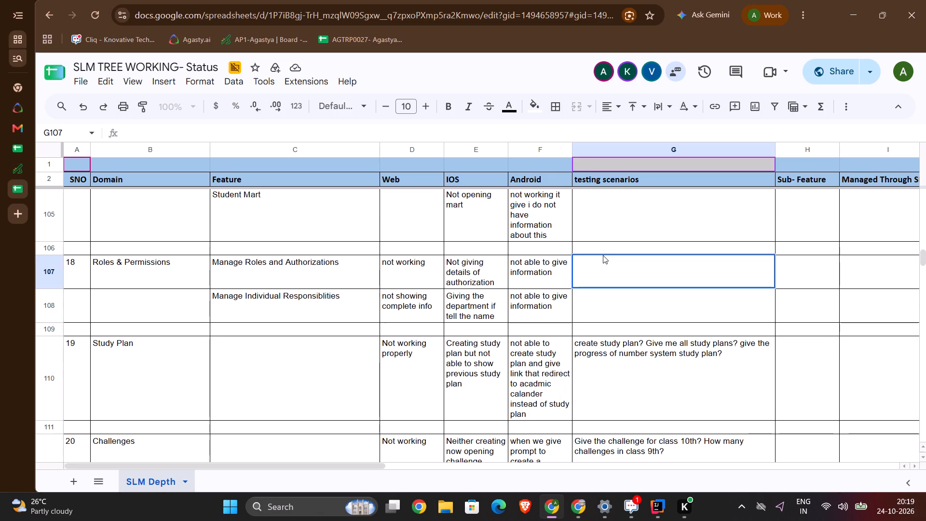
pyautogui.moveTo(603, 255); pyautogui.dragTo(594, 265)
pyautogui.click(594, 265)
pyautogui.click(594, 265)
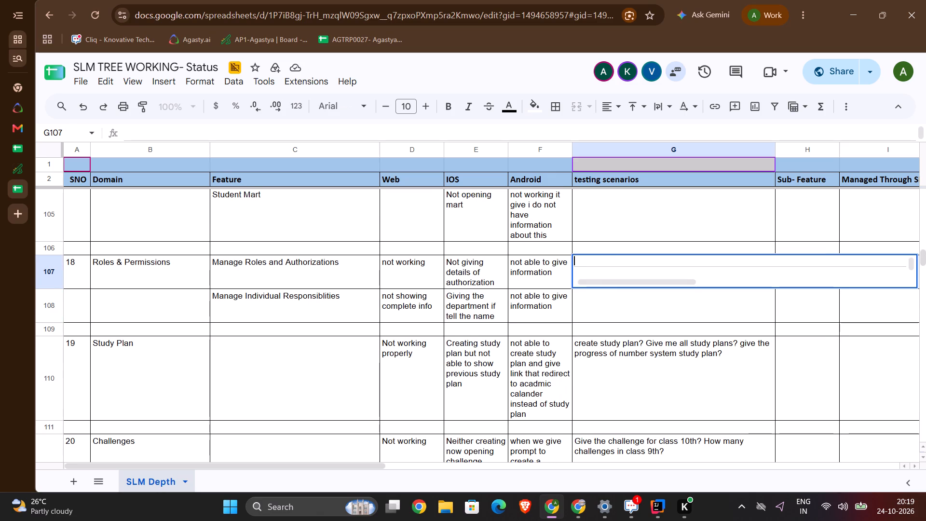
pyautogui.click(600, 303)
pyautogui.doubleClick(597, 259)
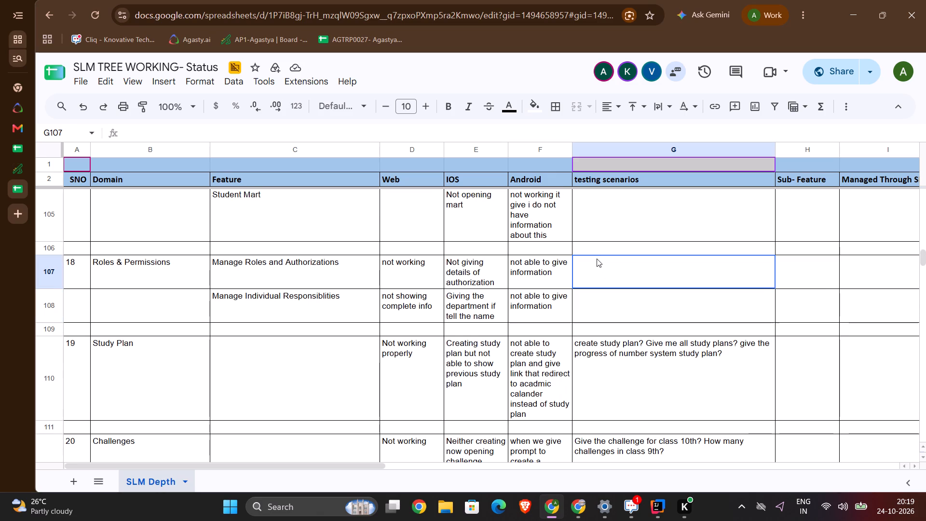
pyautogui.tripleClick(597, 259)
pyautogui.click(597, 259)
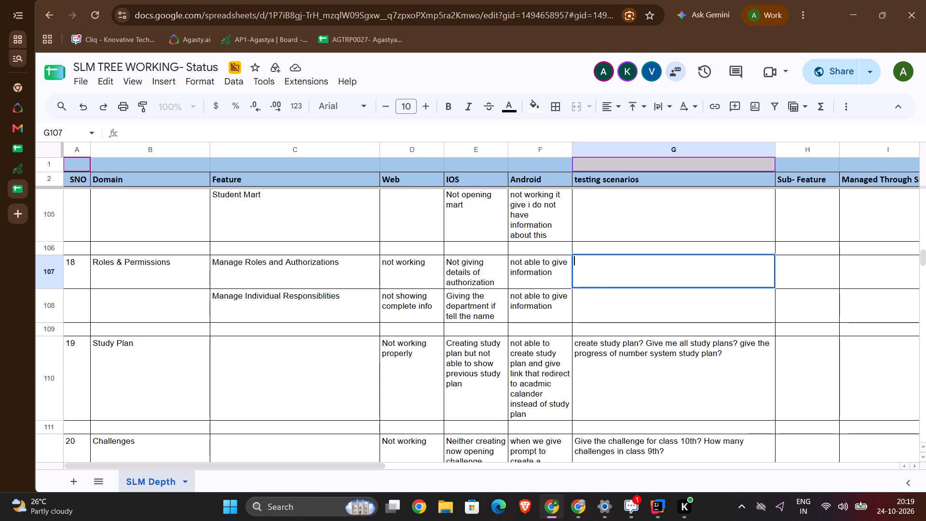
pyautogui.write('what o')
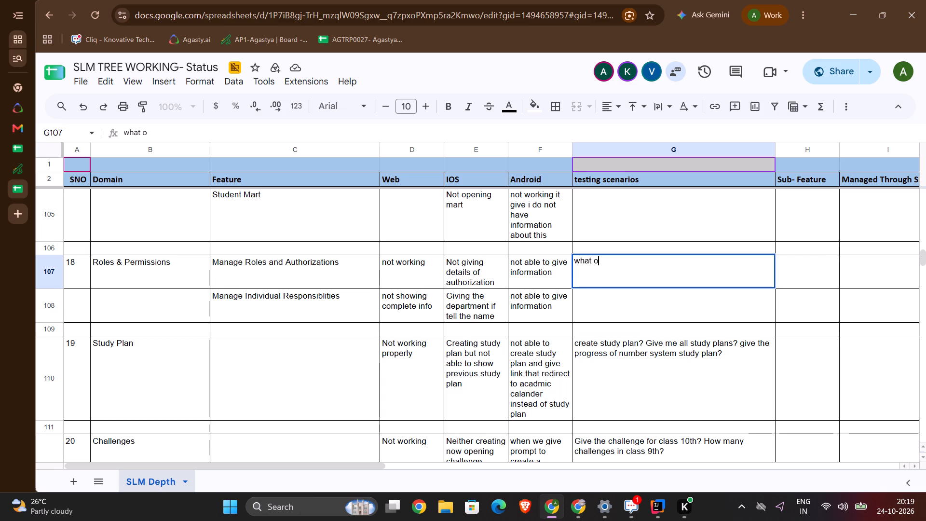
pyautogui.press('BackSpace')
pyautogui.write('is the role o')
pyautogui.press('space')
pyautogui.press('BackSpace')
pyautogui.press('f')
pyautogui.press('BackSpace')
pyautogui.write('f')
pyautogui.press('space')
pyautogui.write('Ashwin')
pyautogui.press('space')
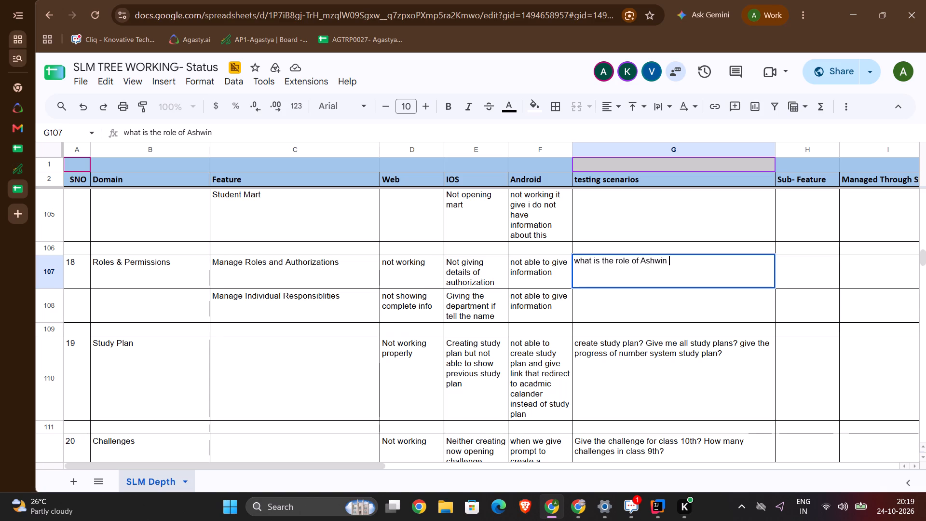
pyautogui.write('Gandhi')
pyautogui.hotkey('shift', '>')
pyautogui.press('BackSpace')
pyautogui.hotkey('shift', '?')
# Add "What are the authorization of" the same staff member, ending with a question mark, to the Manage Roles and Authorizations testing scenario and commit it.
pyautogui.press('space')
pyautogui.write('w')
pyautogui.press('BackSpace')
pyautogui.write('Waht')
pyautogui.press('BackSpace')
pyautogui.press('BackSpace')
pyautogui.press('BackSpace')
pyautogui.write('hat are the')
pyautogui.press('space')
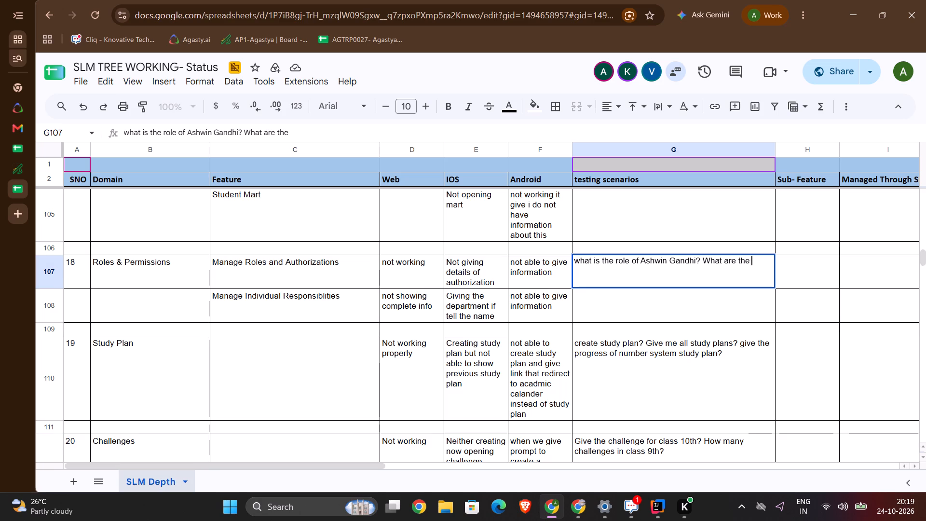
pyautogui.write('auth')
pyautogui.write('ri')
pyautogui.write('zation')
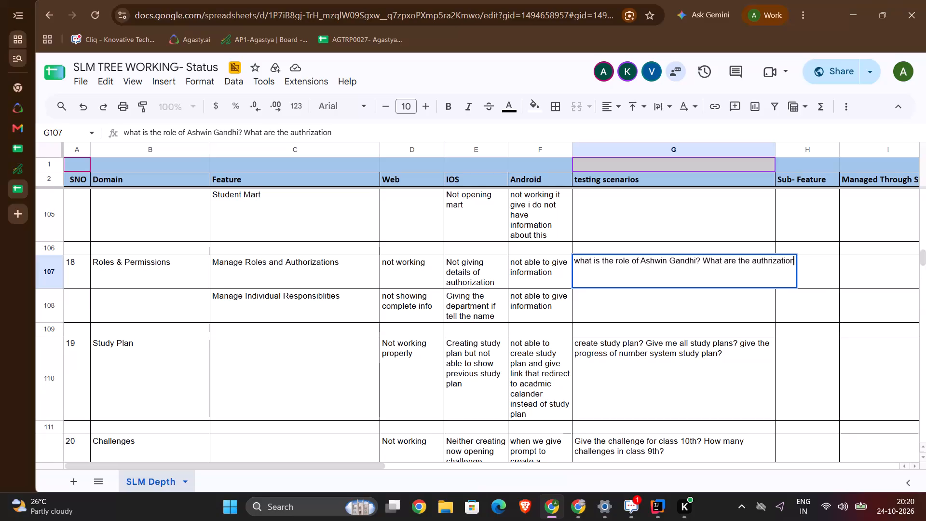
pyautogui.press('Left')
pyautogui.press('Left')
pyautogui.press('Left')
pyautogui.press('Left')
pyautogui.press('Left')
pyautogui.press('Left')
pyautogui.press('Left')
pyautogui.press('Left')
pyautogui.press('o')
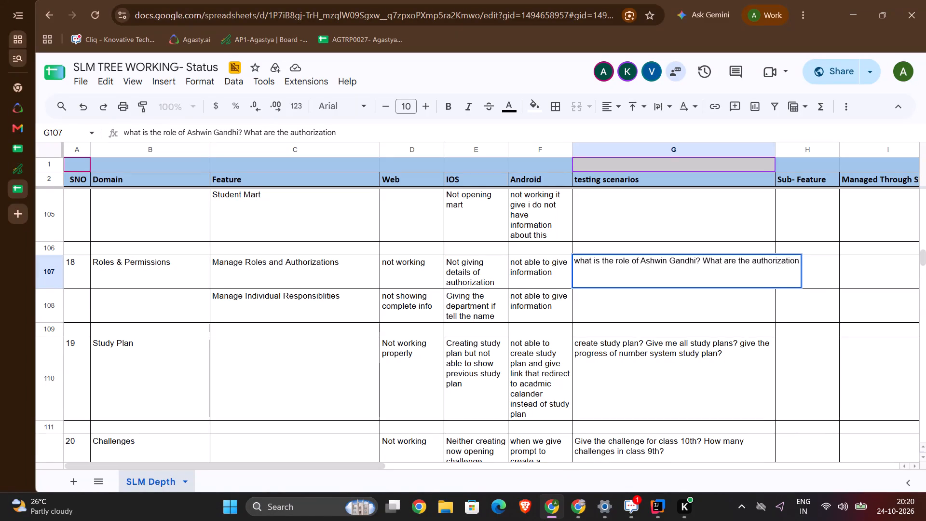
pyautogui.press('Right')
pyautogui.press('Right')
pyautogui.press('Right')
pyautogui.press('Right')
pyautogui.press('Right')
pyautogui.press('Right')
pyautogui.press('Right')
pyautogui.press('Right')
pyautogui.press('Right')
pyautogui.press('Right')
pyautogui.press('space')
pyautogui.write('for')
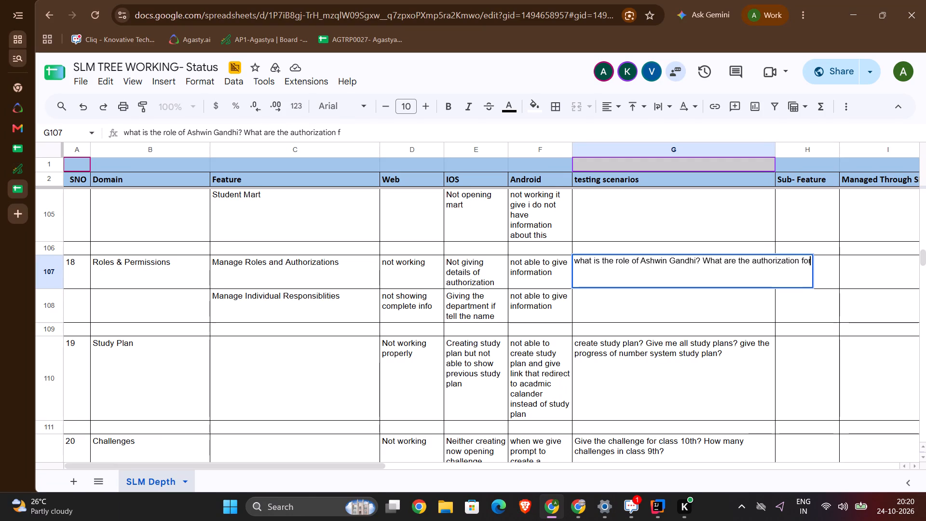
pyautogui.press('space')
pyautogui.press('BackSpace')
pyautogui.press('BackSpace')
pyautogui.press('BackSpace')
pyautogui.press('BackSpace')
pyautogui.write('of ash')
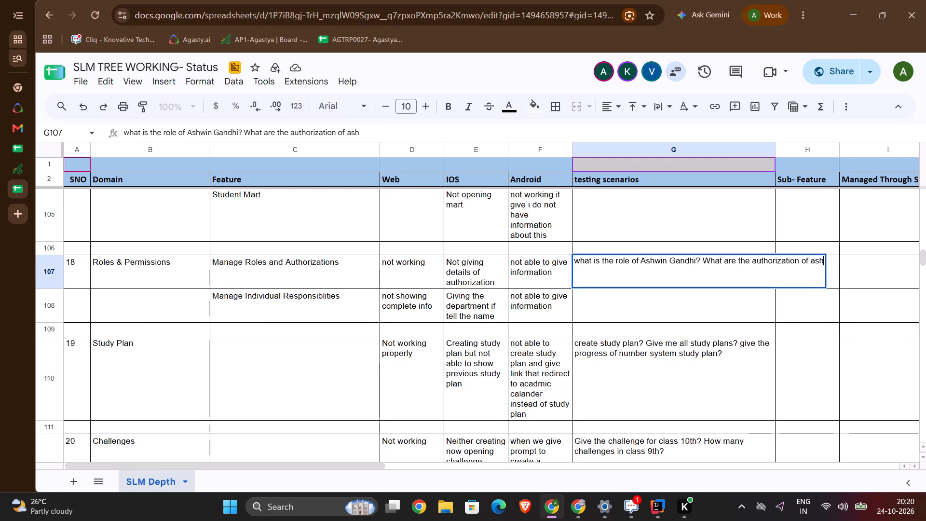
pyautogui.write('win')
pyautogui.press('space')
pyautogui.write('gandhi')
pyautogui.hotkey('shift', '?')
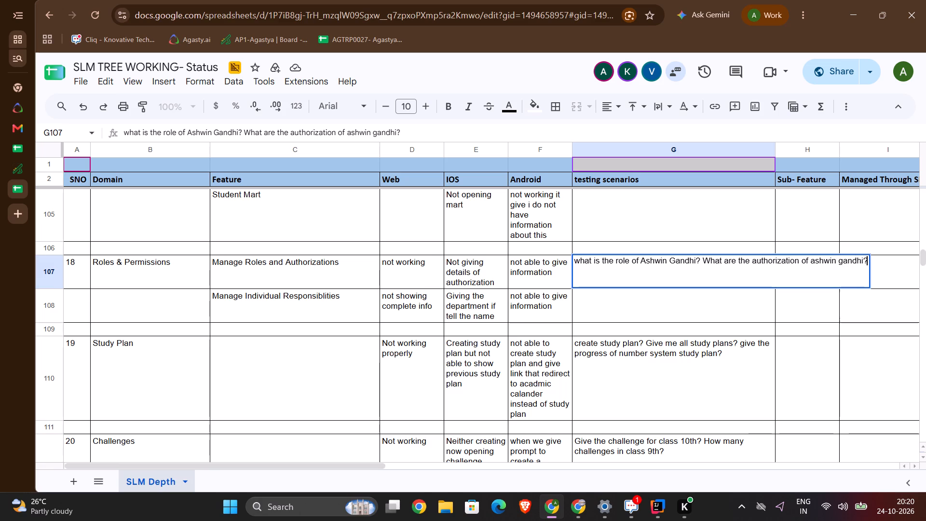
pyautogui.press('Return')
# Enter "Give the access of Hr activity card to" the same staff member, with a question mark, as the Manage Individual Responsiblities scenario in G108.
pyautogui.tripleClick(667, 303)
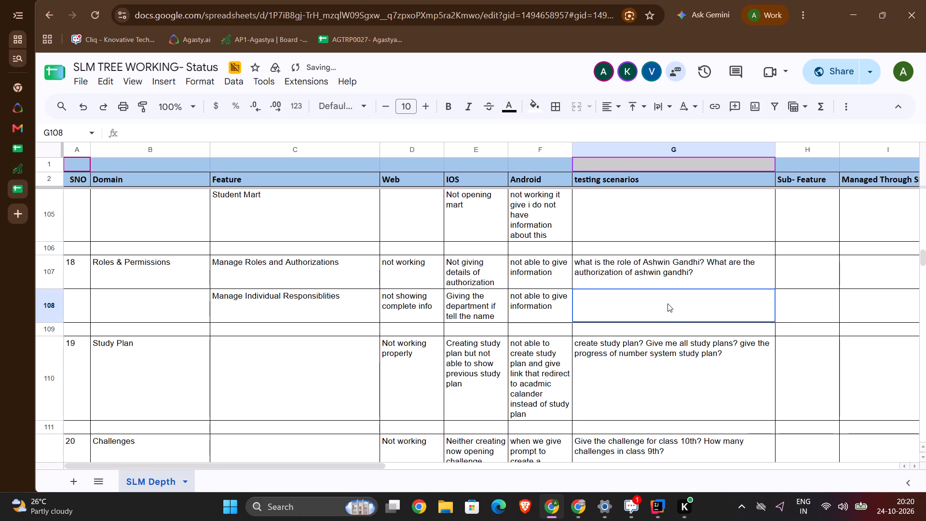
pyautogui.click(608, 296)
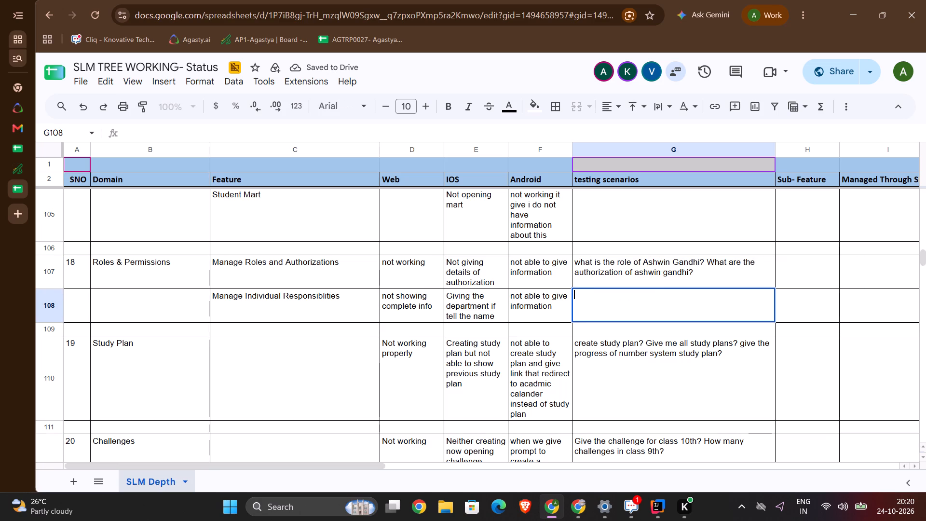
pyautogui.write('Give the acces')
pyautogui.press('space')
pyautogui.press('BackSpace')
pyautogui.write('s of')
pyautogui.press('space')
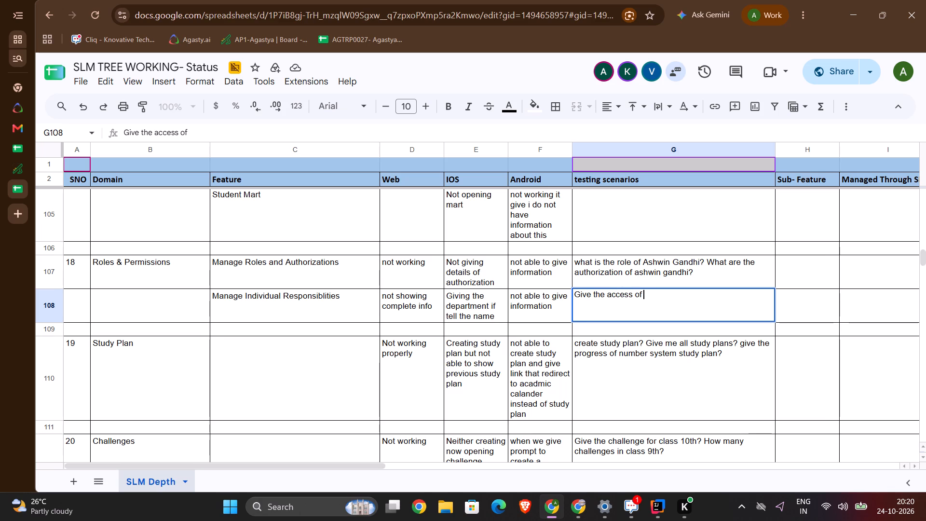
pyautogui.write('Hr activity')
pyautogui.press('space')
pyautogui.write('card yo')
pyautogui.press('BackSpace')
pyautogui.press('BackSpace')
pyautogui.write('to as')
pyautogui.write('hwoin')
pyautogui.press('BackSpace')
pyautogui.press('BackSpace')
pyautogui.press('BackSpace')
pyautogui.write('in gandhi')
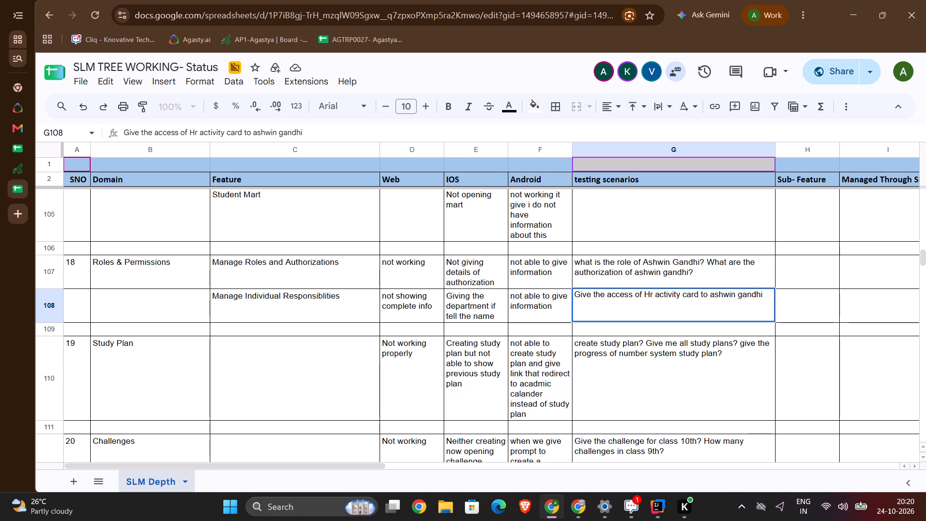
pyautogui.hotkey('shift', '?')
pyautogui.click(647, 304)
pyautogui.scroll(2, 733, 304)
pyautogui.scroll(2, 656, 273)
pyautogui.scroll(-2, 656, 273)
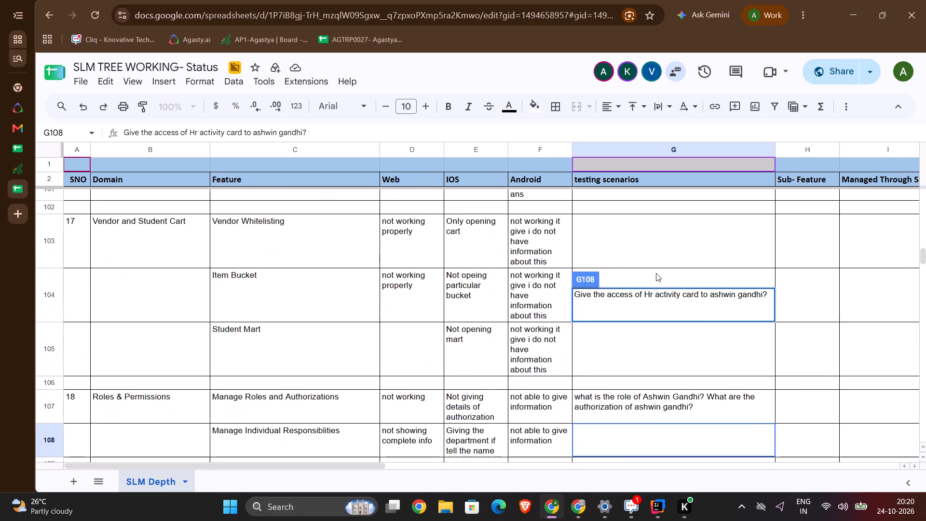
pyautogui.click(601, 235)
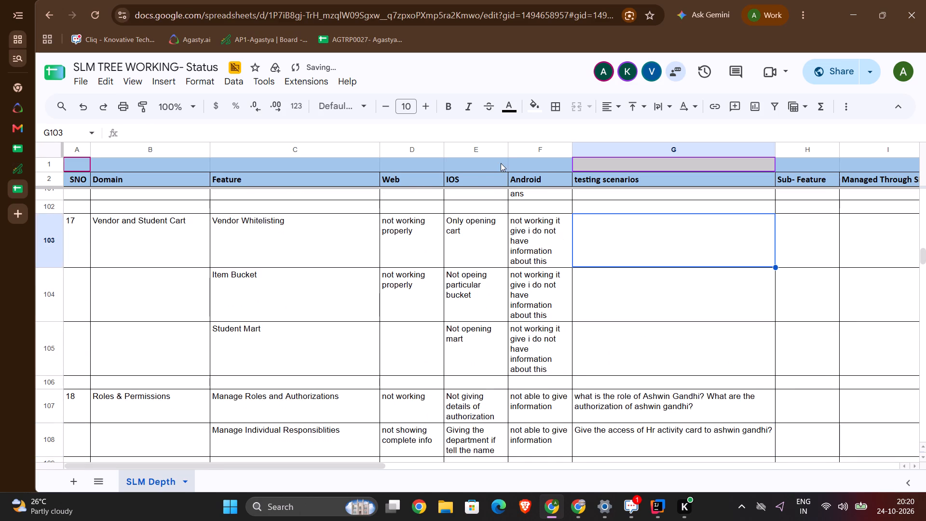
# Widen the Web, IOS and Android columns slightly so their status notes wrap onto fewer lines.
pyautogui.scroll(-1, 552, 241)
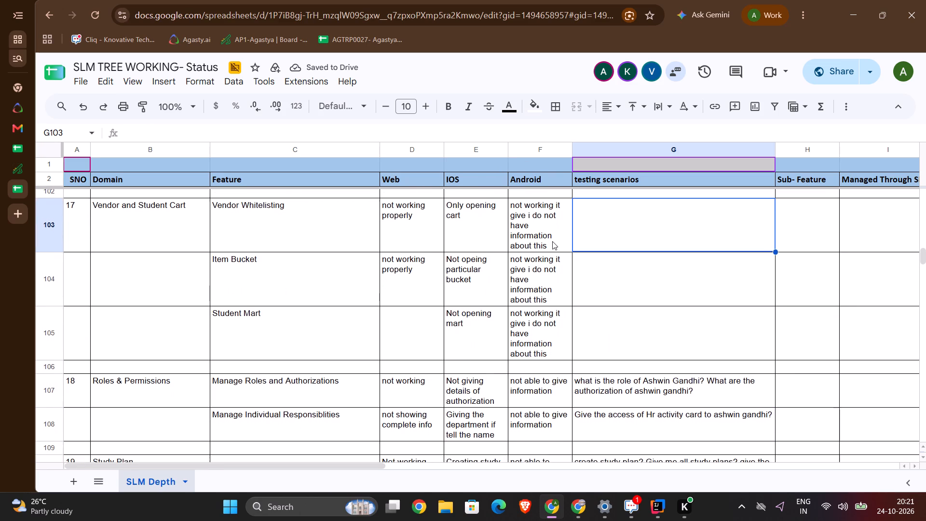
pyautogui.scroll(-2, 552, 241)
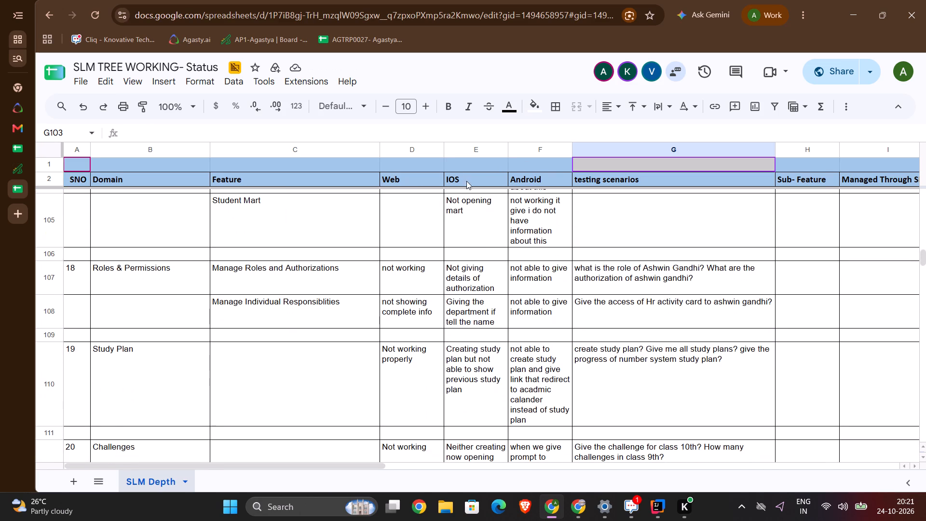
pyautogui.moveTo(443, 149); pyautogui.dragTo(458, 150)
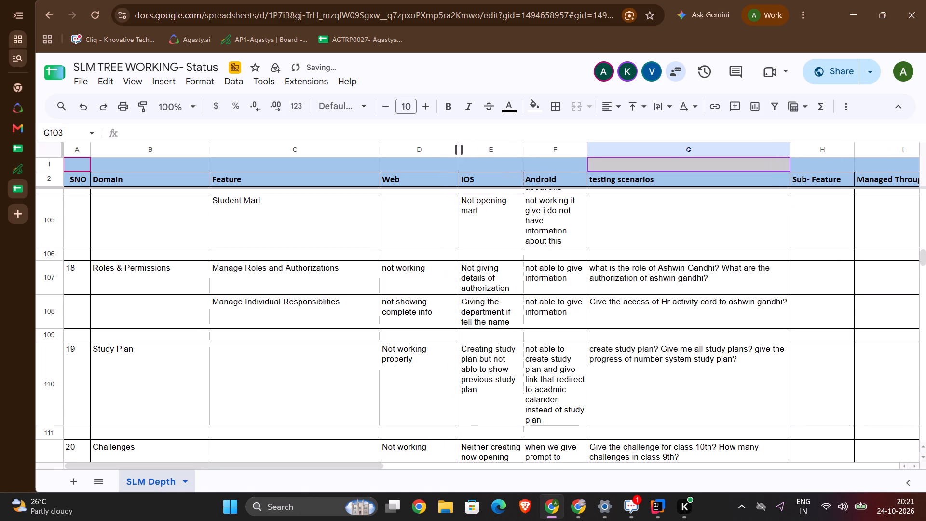
pyautogui.moveTo(523, 147); pyautogui.dragTo(543, 147)
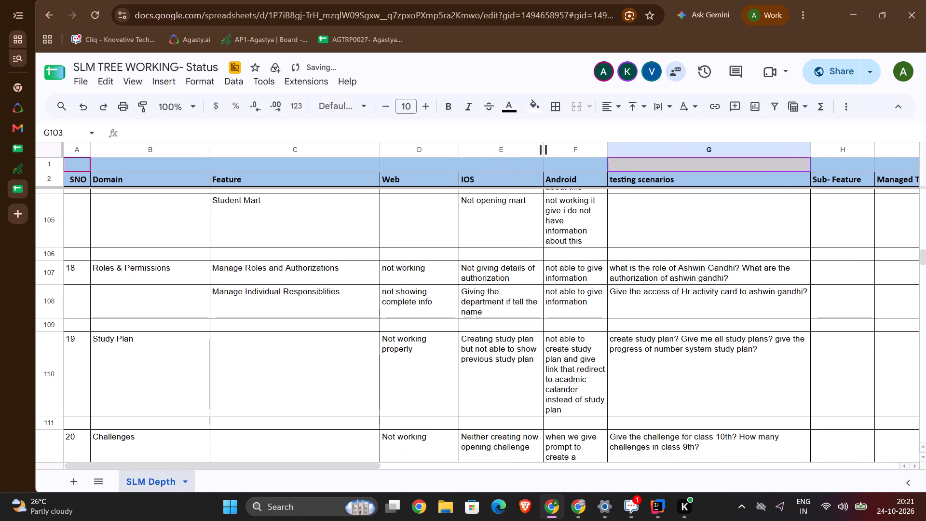
pyautogui.moveTo(605, 145); pyautogui.dragTo(630, 146)
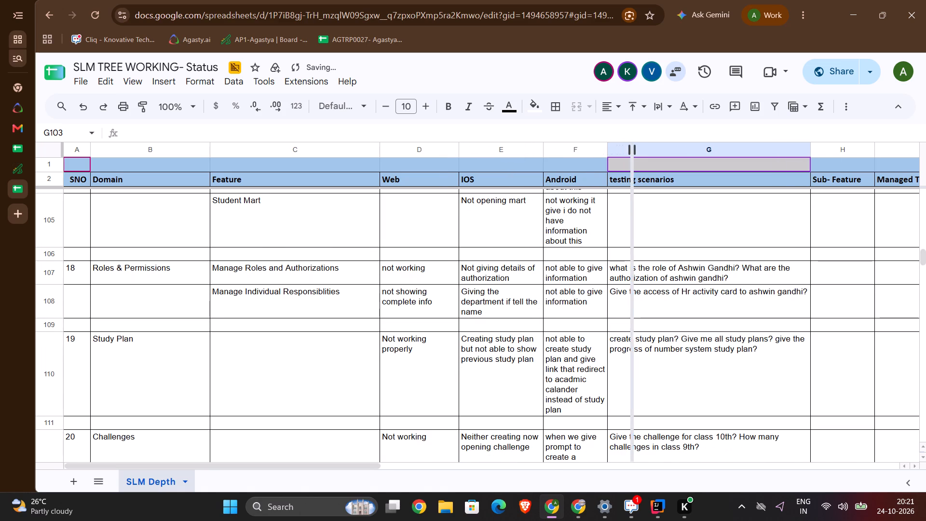
pyautogui.moveTo(630, 146); pyautogui.dragTo(631, 145)
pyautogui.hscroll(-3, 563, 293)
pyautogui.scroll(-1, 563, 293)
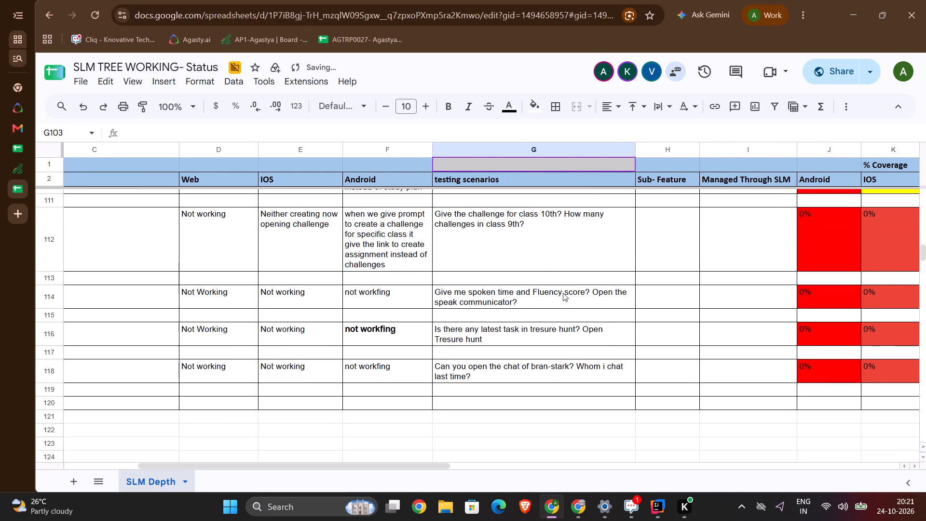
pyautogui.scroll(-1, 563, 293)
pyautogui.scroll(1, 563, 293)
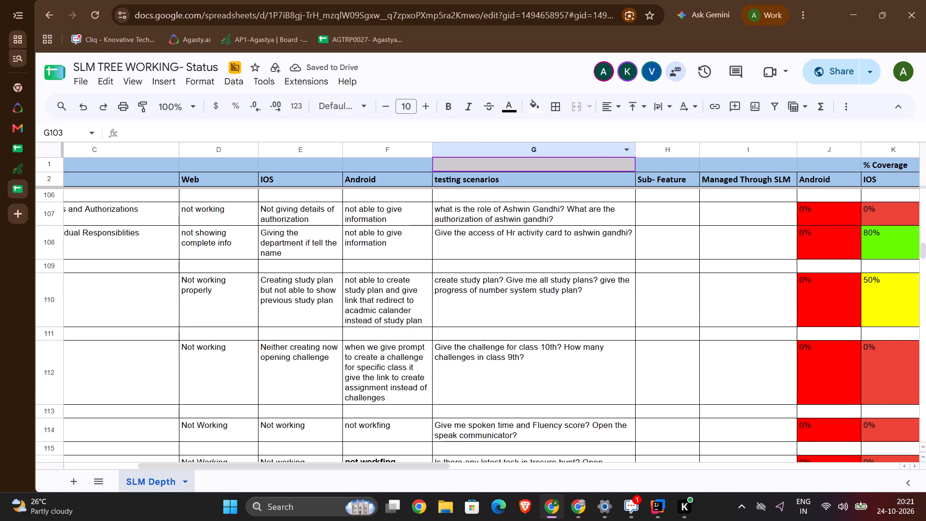
# Widen the IOS, Android and Web columns further so their status notes fit on fewer lines.
pyautogui.click(342, 151)
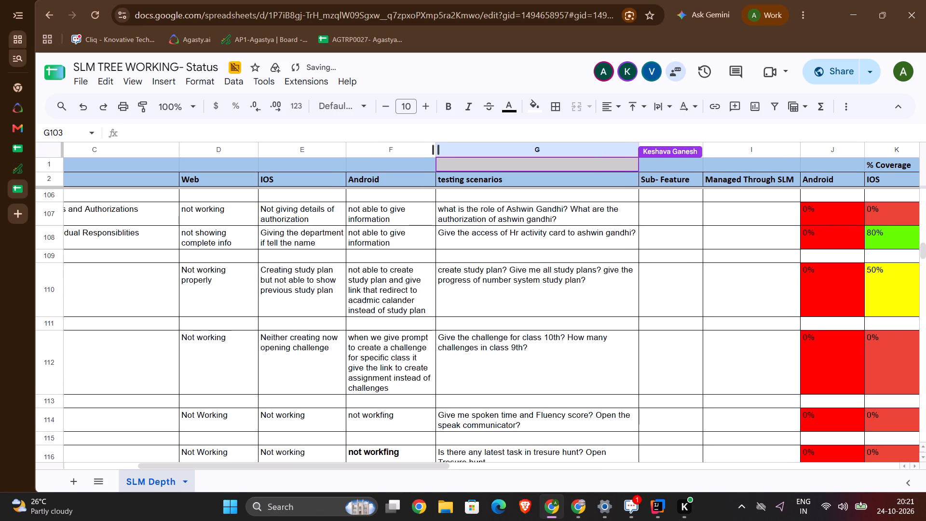
pyautogui.moveTo(436, 150); pyautogui.dragTo(444, 150)
pyautogui.moveTo(444, 150); pyautogui.dragTo(449, 150)
pyautogui.moveTo(256, 152); pyautogui.dragTo(265, 152)
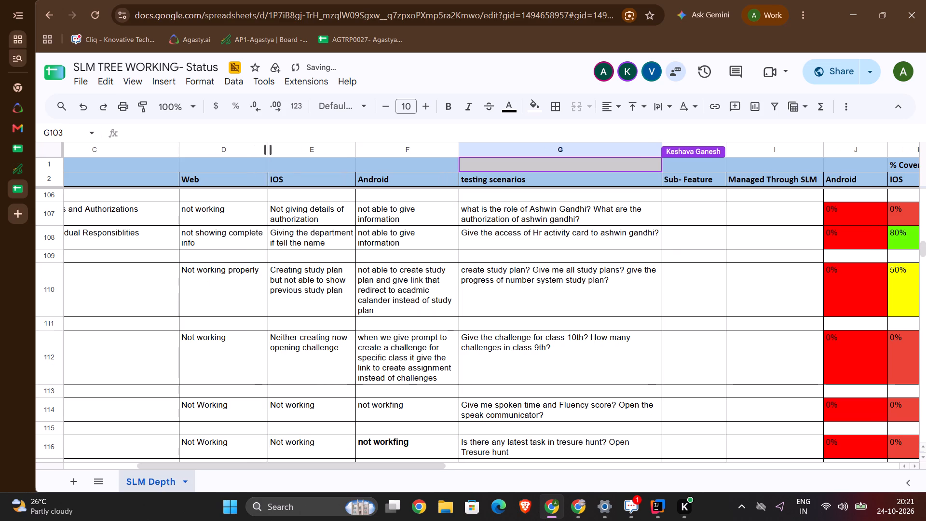
# Review the testing scenarios colleagues wrote for the Academics and HR features near the top of the sheet, including where collaborators are editing.
pyautogui.click(369, 293)
pyautogui.scroll(-1, 369, 293)
pyautogui.scroll(1, 369, 293)
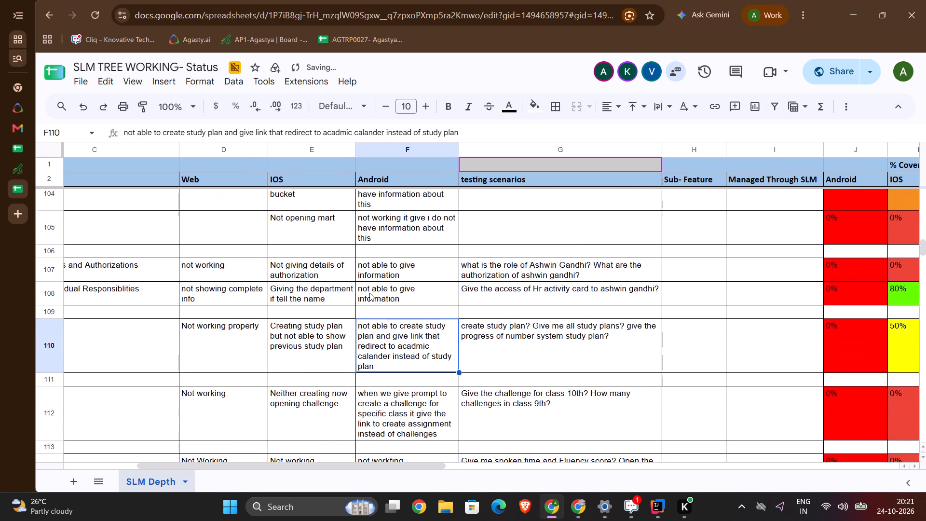
pyautogui.scroll(17, 369, 293)
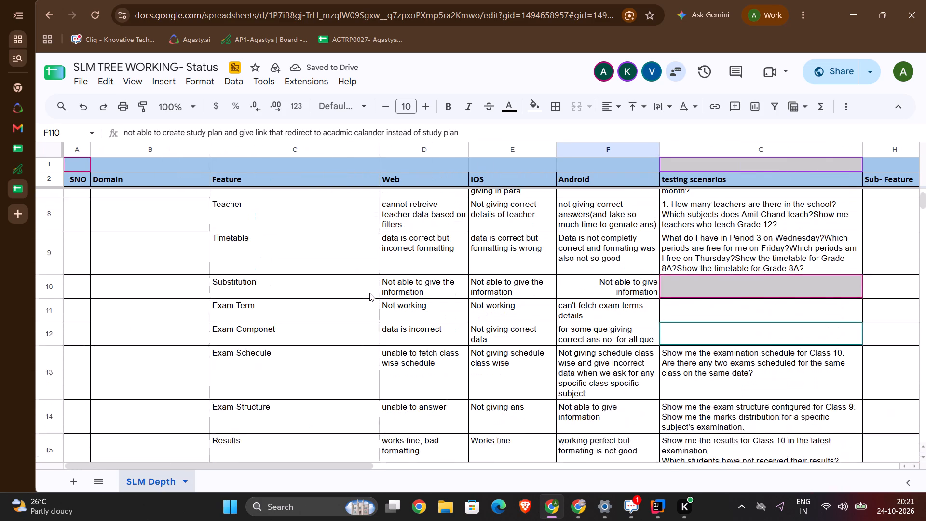
pyautogui.scroll(7, 495, 317)
pyautogui.hscroll(-1, 554, 320)
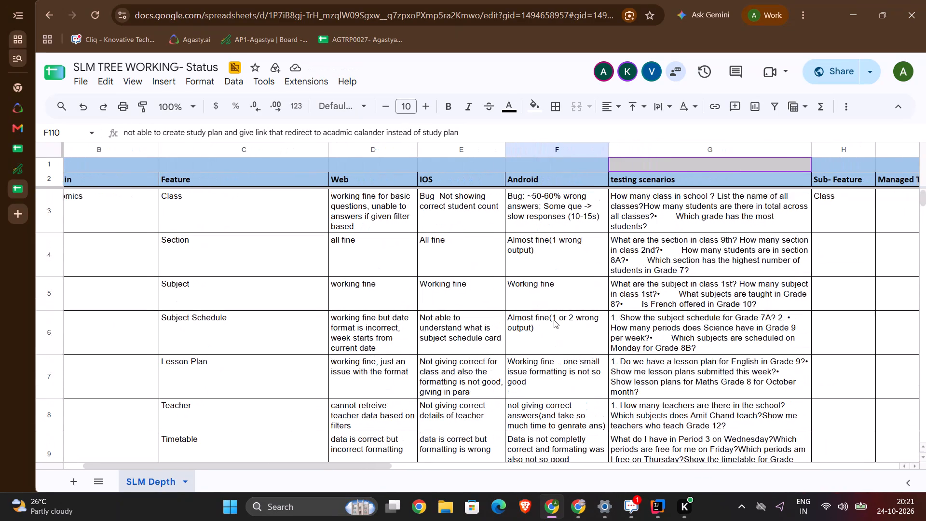
pyautogui.hscroll(-1, 554, 320)
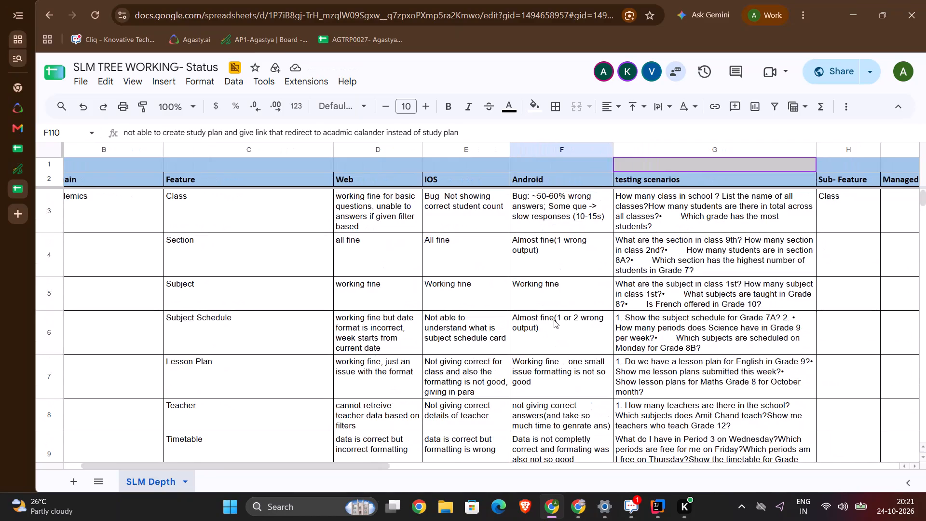
pyautogui.scroll(-1, 554, 320)
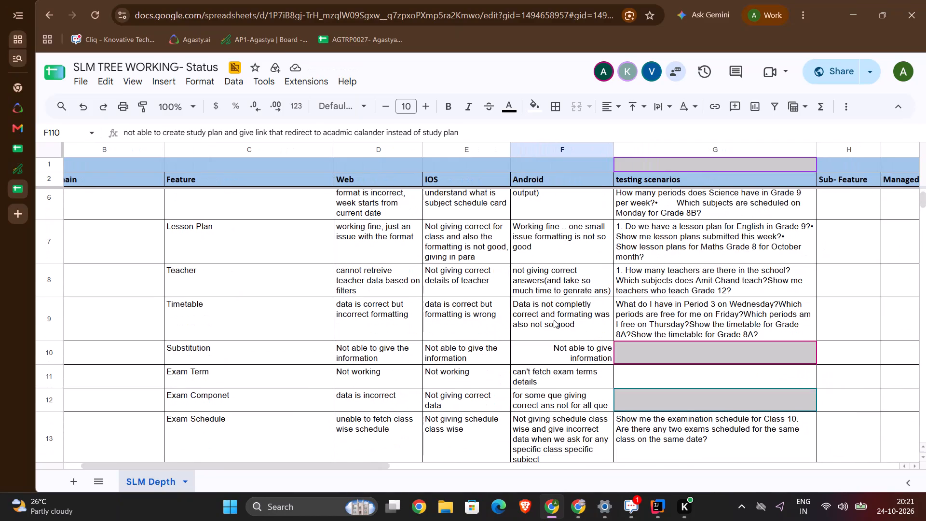
pyautogui.scroll(-4, 554, 320)
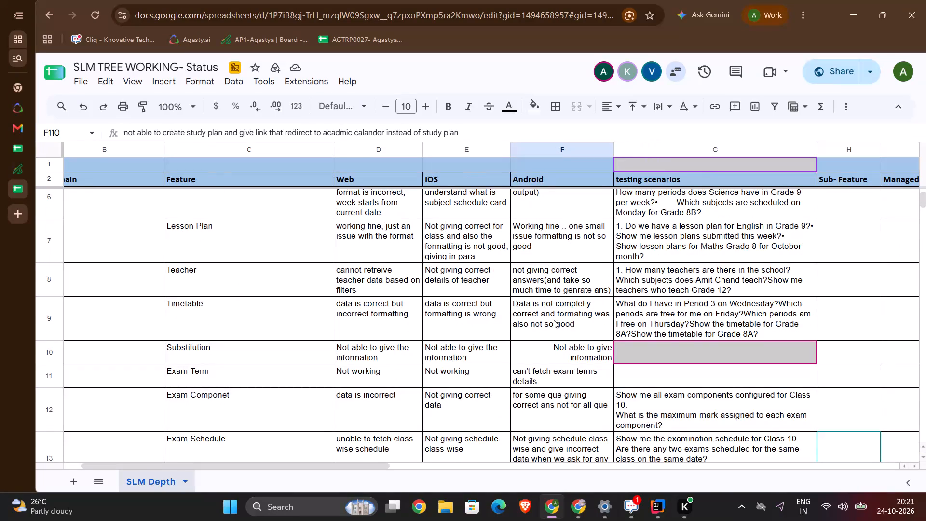
pyautogui.scroll(-1, 554, 320)
pyautogui.scroll(-1, 649, 344)
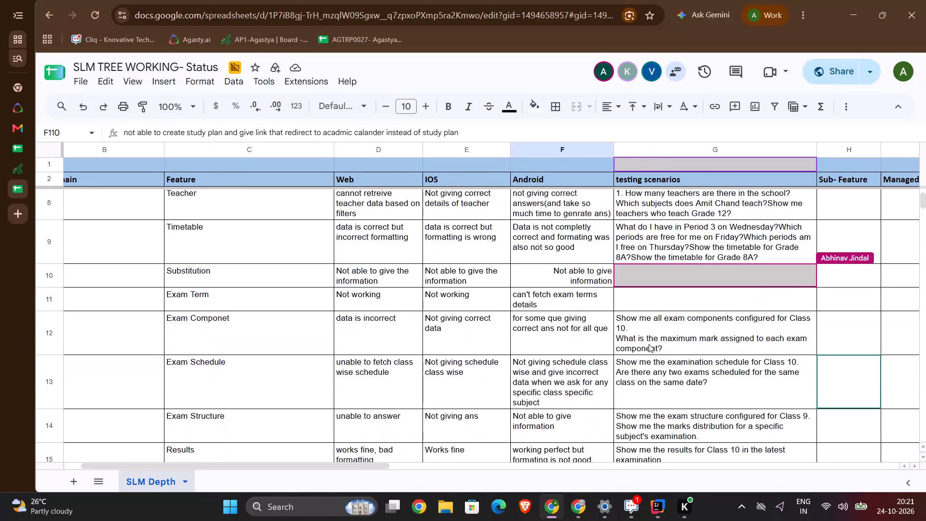
pyautogui.scroll(-2, 649, 344)
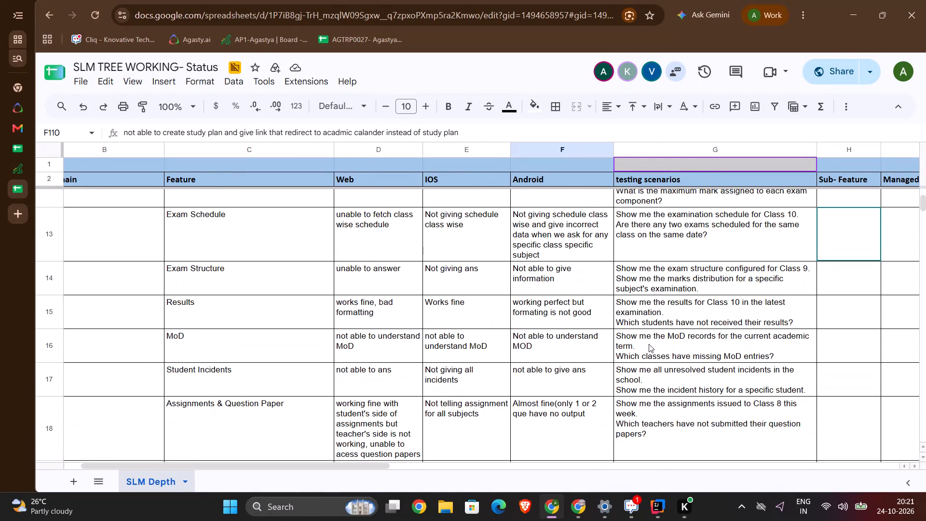
pyautogui.scroll(-1, 649, 344)
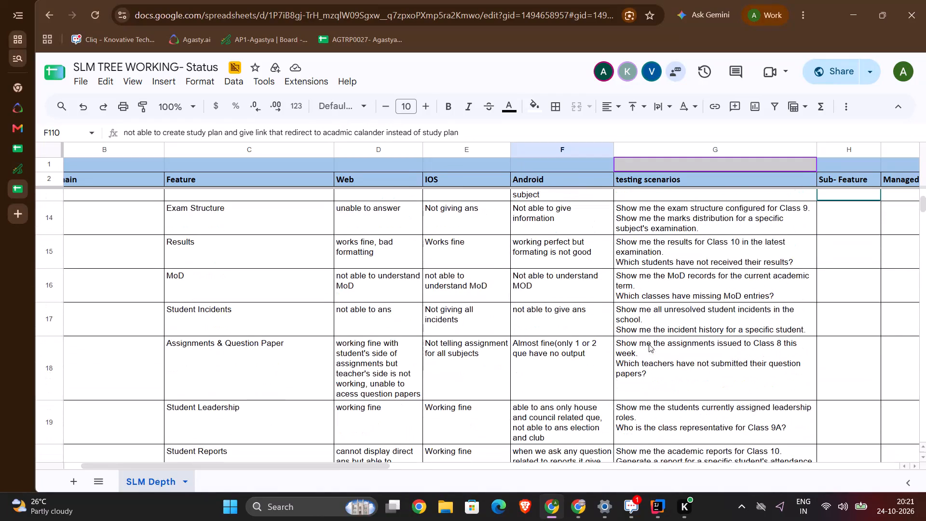
pyautogui.scroll(-2, 649, 344)
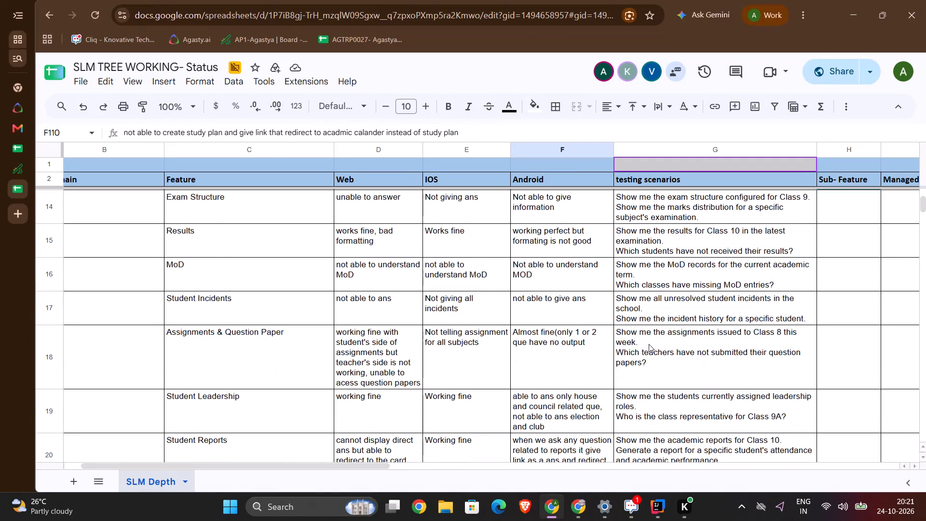
pyautogui.scroll(-1, 649, 344)
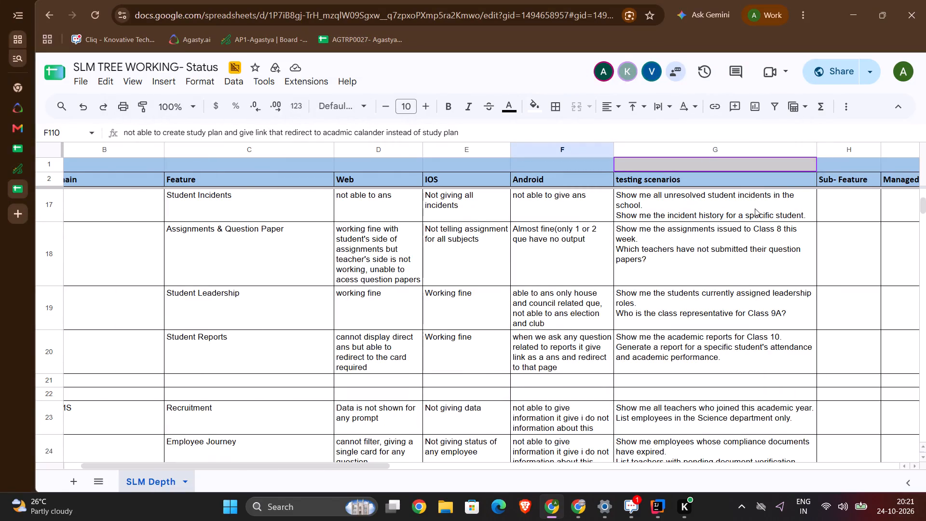
pyautogui.scroll(-1, 713, 255)
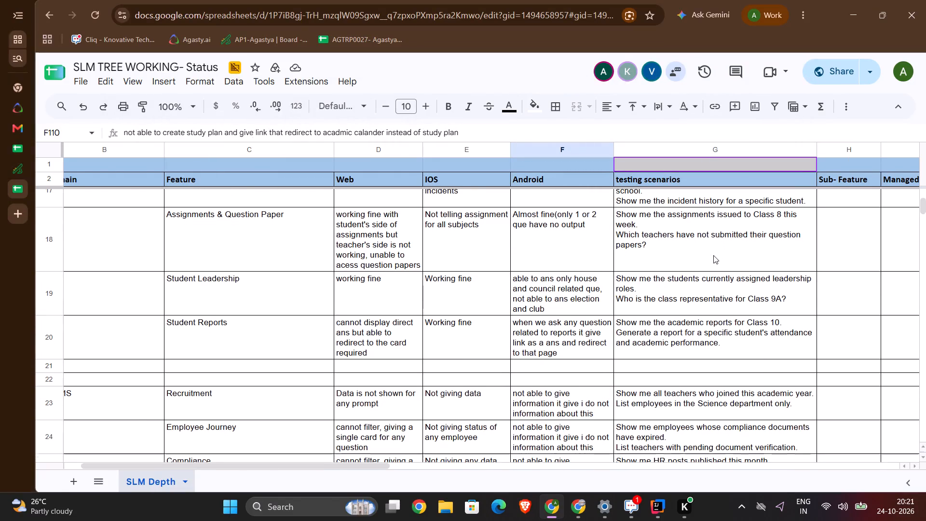
pyautogui.scroll(-1, 713, 255)
pyautogui.click(626, 70)
pyautogui.click(605, 72)
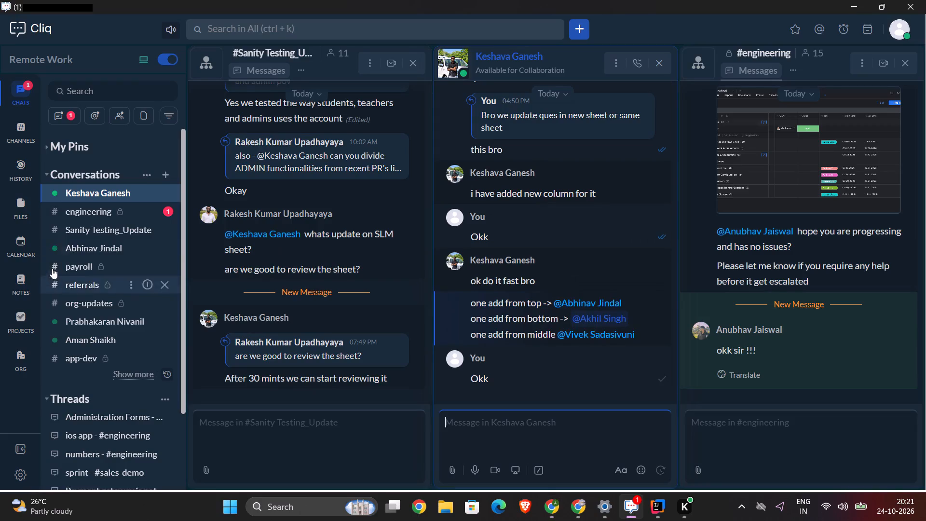
# In Cliq, send "kaise likh rhe ho ques" to the colleague who is adding scenarios from the top.
pyautogui.click(78, 245)
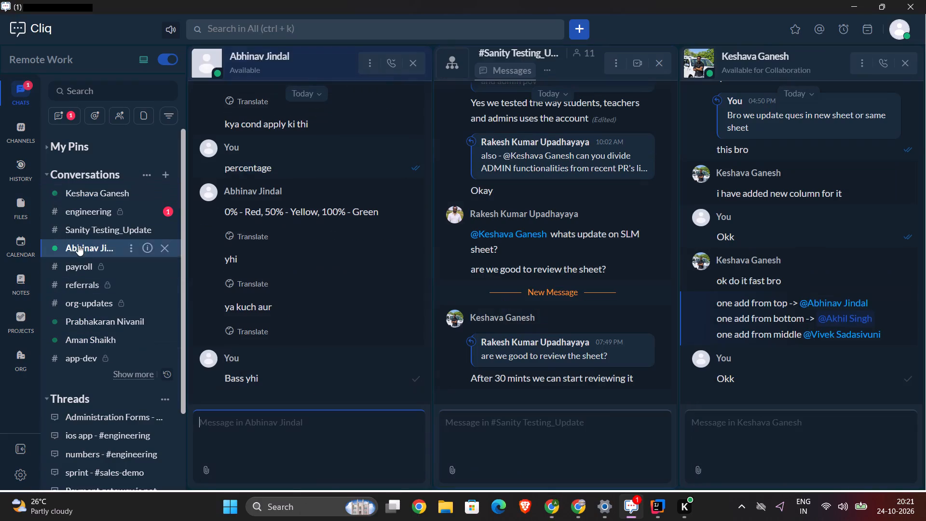
pyautogui.click(274, 426)
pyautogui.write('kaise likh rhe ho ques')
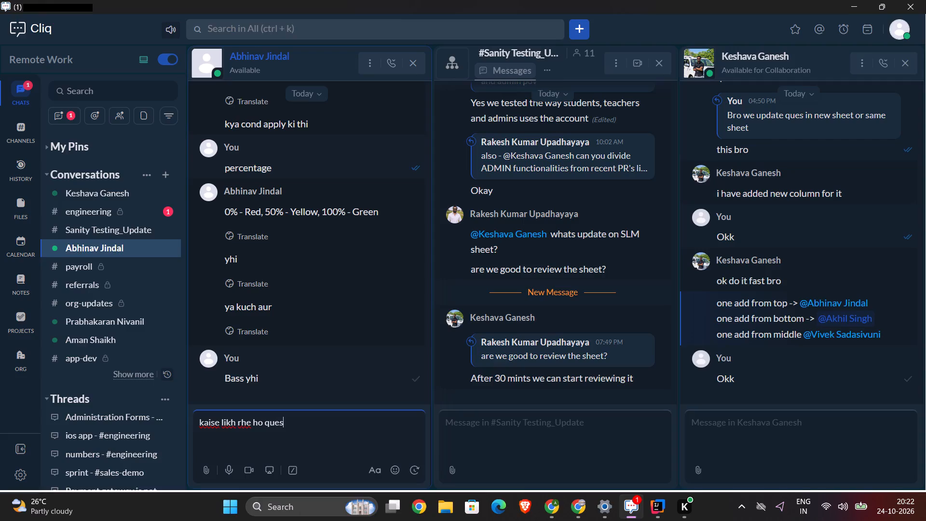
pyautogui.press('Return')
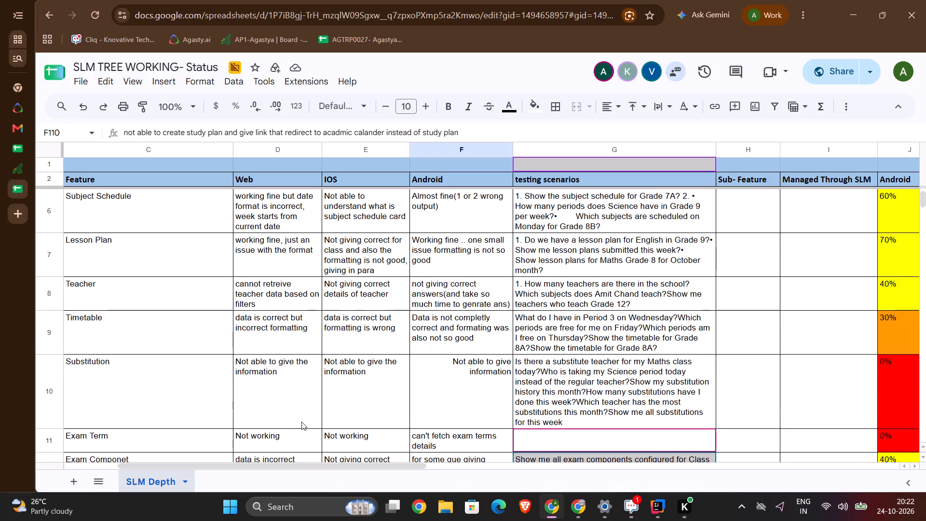
pyautogui.scroll(-1, 301, 422)
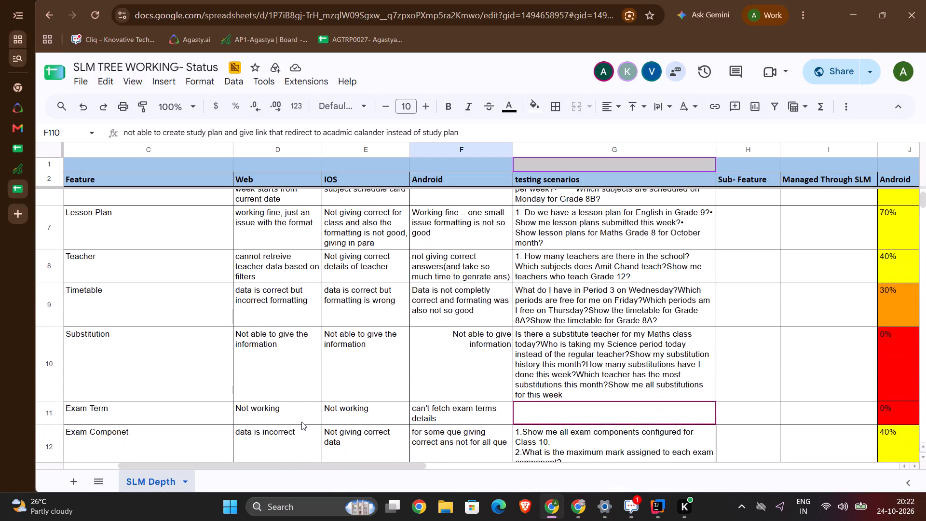
pyautogui.scroll(-3, 301, 422)
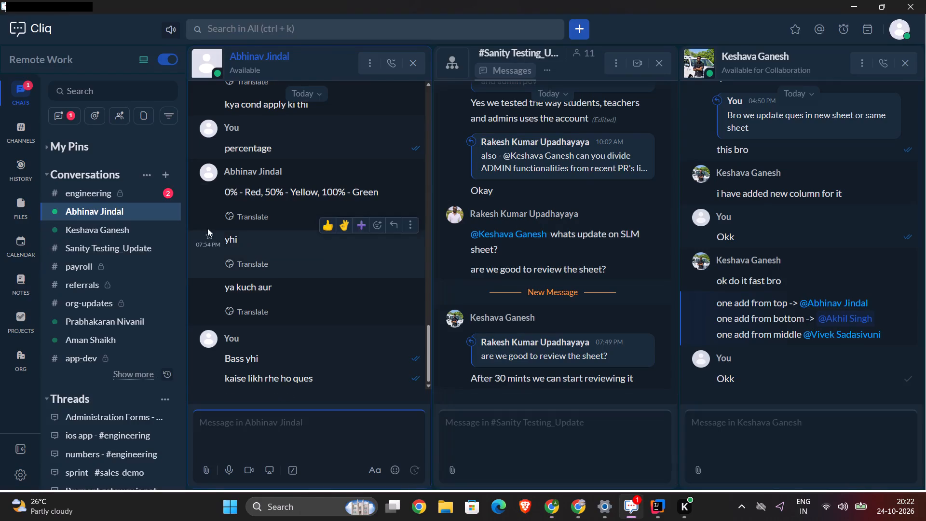
# Back in Cliq, send the same colleague the follow-up message "matlab ques kha se".
pyautogui.scroll(-1, 366, 337)
pyautogui.click(274, 433)
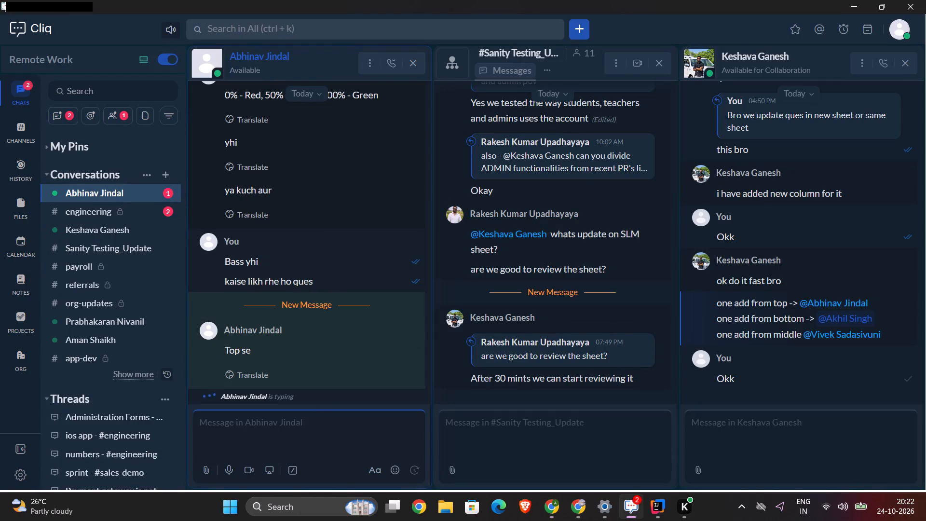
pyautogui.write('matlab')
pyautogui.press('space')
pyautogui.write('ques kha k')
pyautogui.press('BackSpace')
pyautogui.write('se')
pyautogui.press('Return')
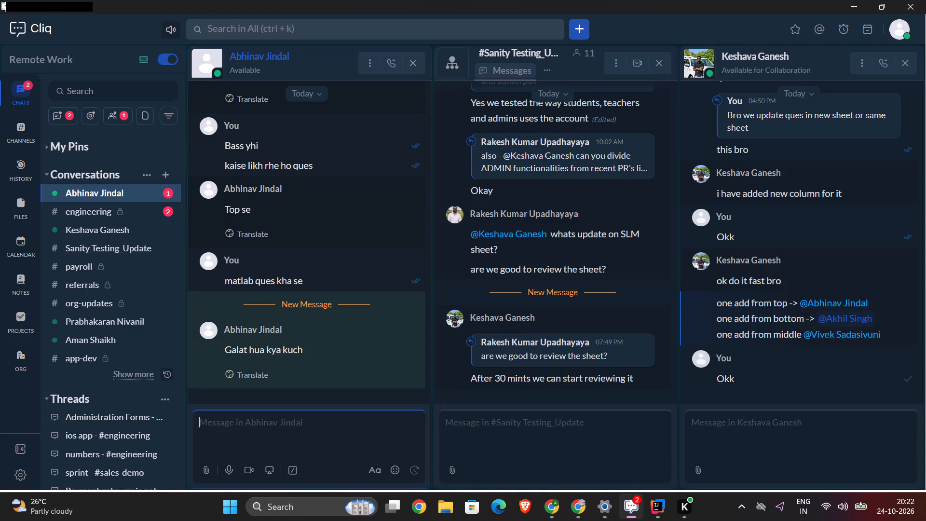
# Reply "nhi nhi" in the colleague's chat.
pyautogui.click(292, 433)
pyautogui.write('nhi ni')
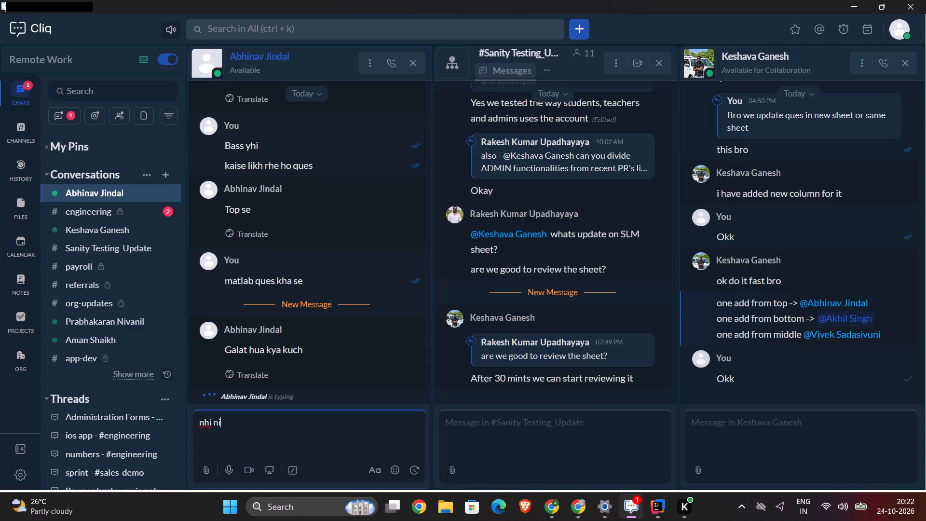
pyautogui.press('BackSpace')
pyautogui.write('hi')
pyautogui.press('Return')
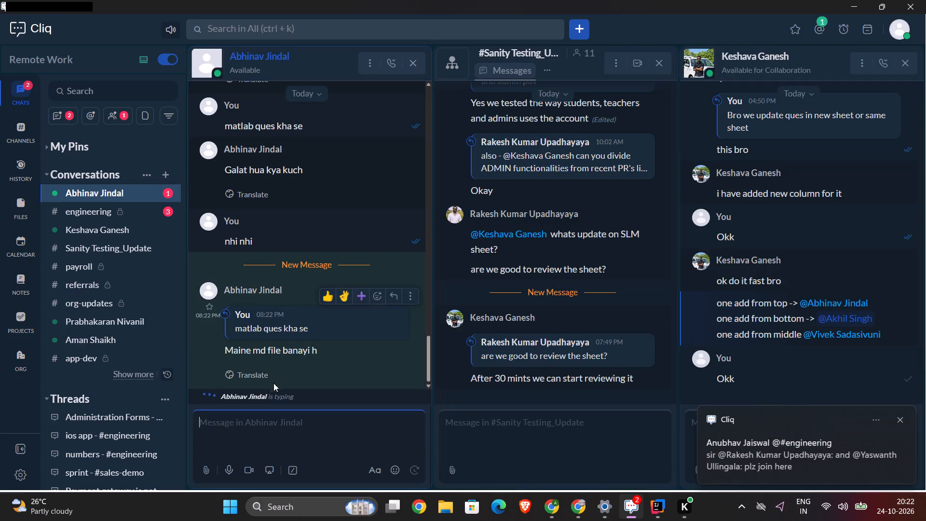
# Send "bhejna" to the colleague to ask for the md file of questions.
pyautogui.click(250, 424)
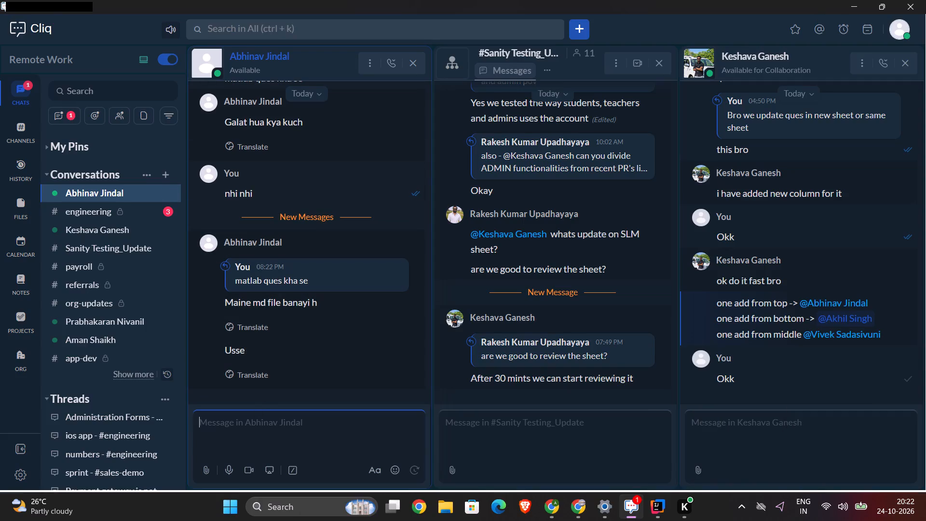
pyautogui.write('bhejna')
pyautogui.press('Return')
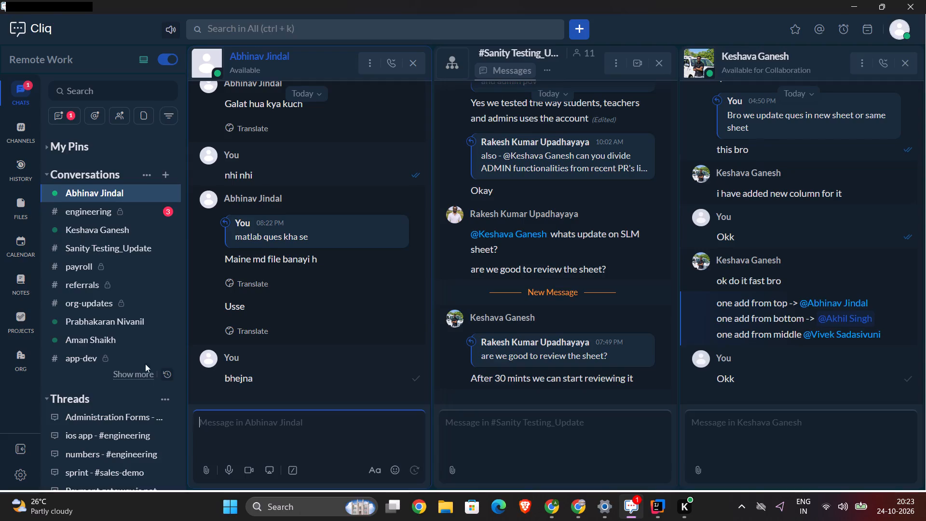
# Read the new messages in the engineering channel.
pyautogui.click(78, 209)
pyautogui.scroll(-2, 316, 263)
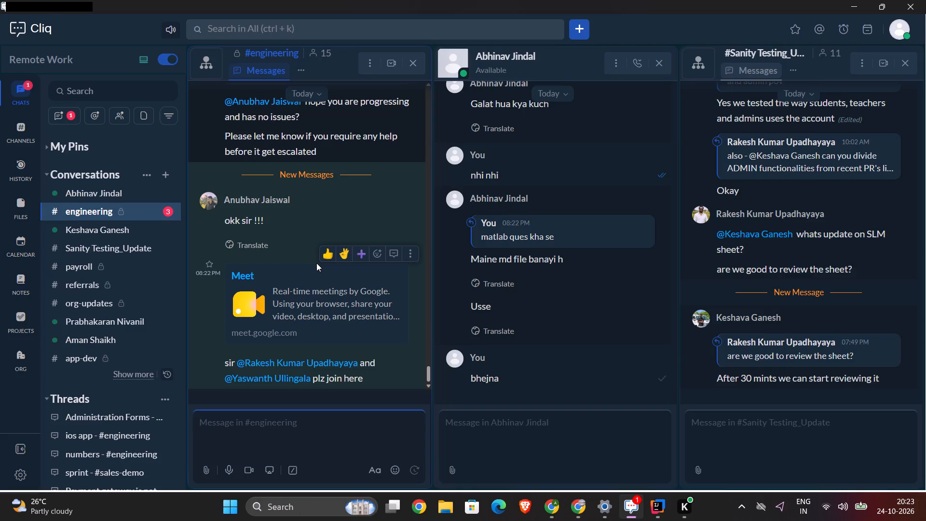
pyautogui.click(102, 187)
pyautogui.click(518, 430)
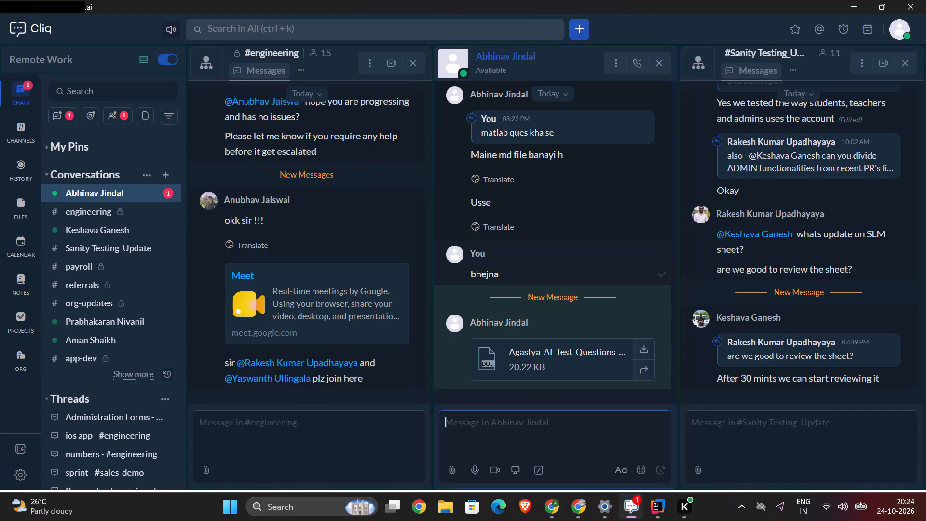
# Download the Agastya_AI_Test_Questions_POV_Updated document the colleague sent and open it in Word from the Downloads folder.
pyautogui.click(638, 347)
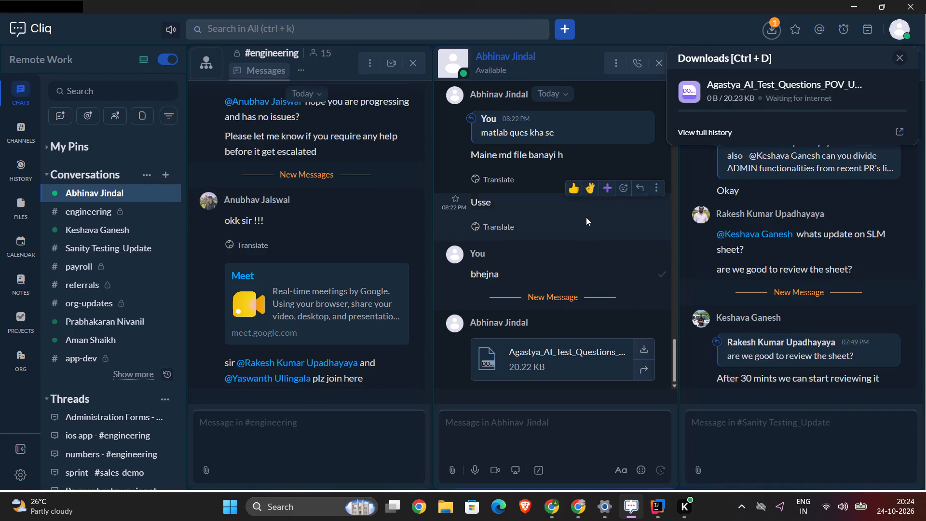
pyautogui.click(772, 80)
pyautogui.click(875, 87)
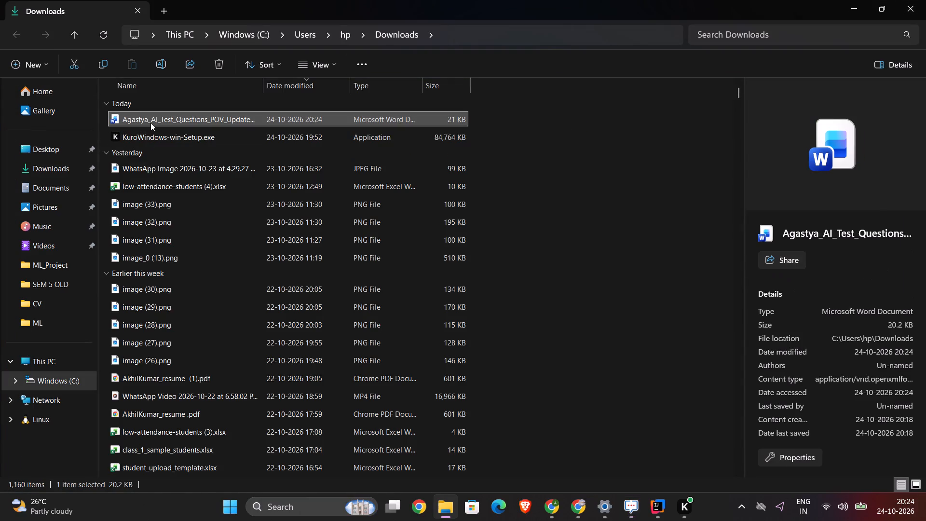
pyautogui.tripleClick(150, 123)
pyautogui.click(150, 123)
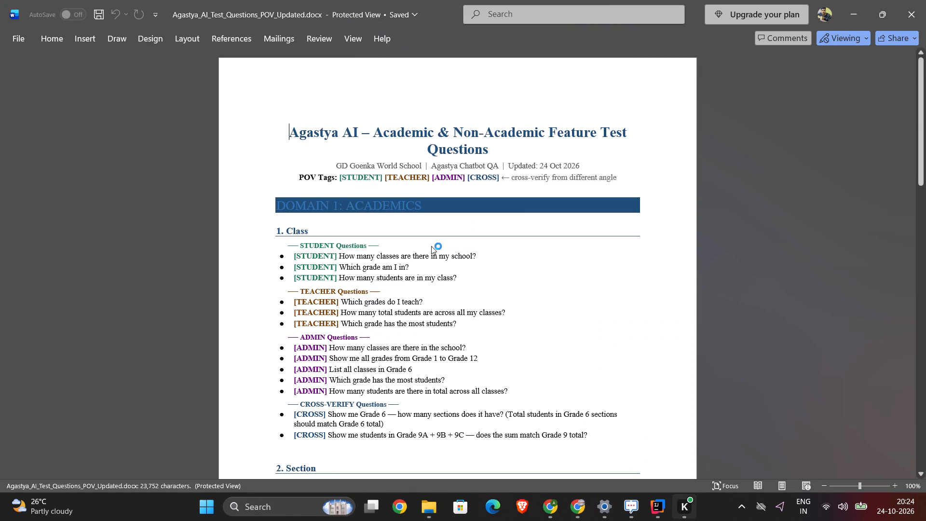
# Skim the test questions document to its end, then review the Roles & Permissions and Reporting domain questions.
pyautogui.scroll(-15, 368, 274)
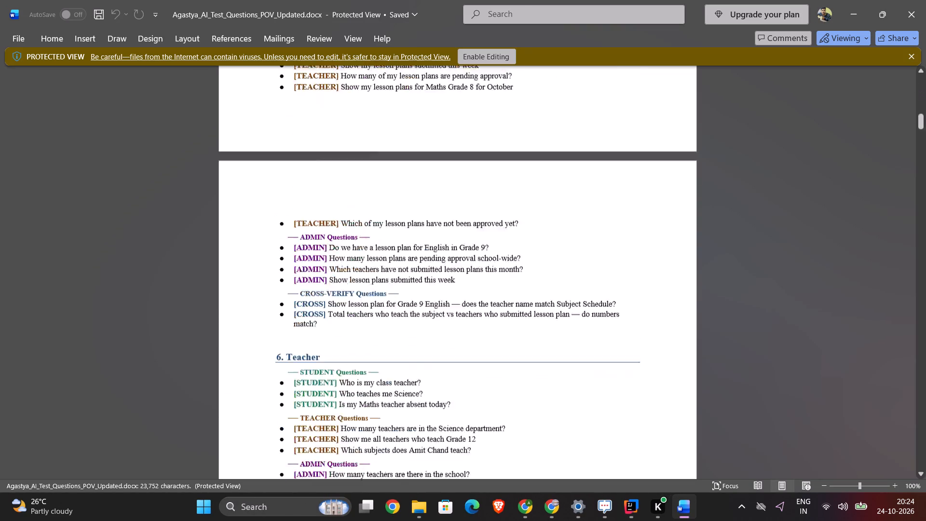
pyautogui.scroll(-18, 368, 274)
pyautogui.scroll(1, 368, 274)
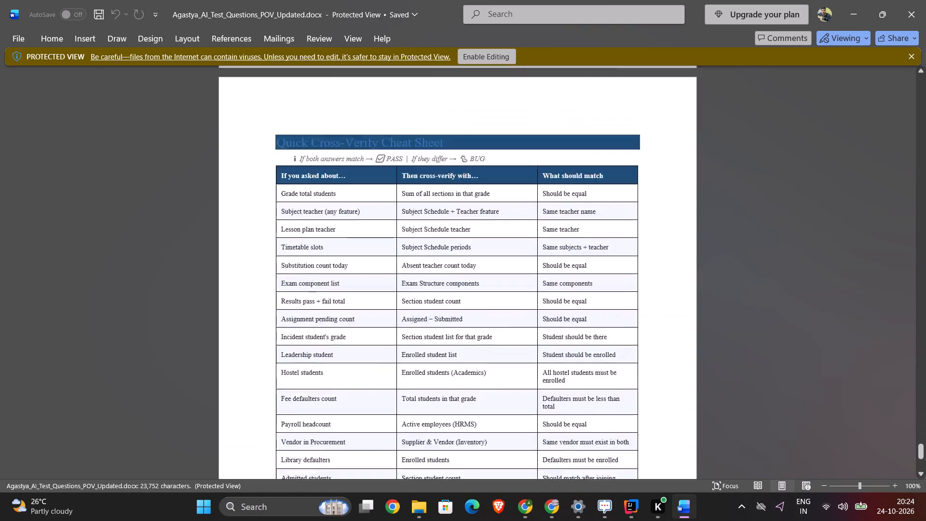
pyautogui.scroll(5, 368, 274)
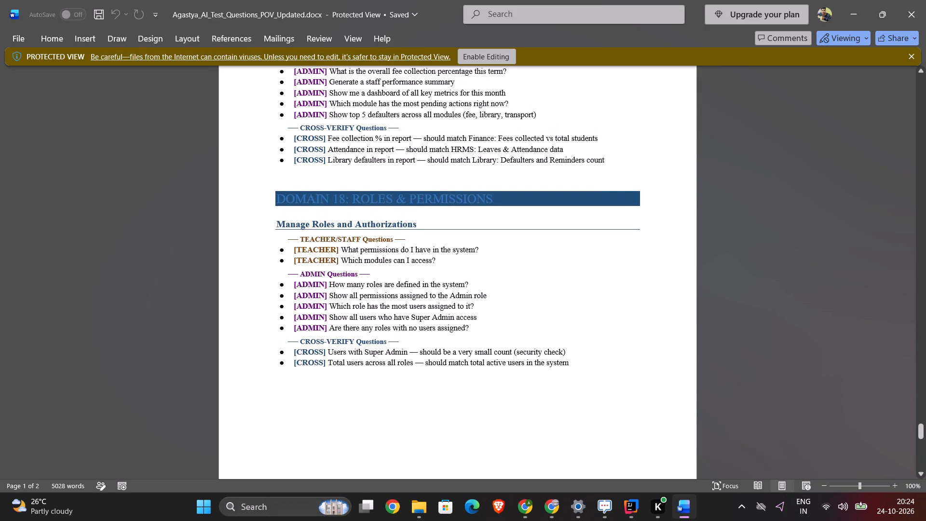
pyautogui.scroll(2, 368, 274)
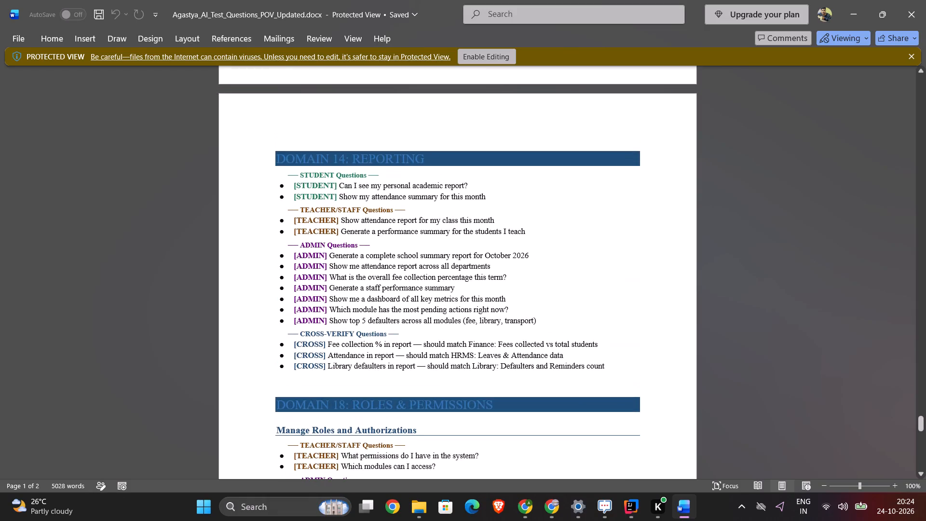
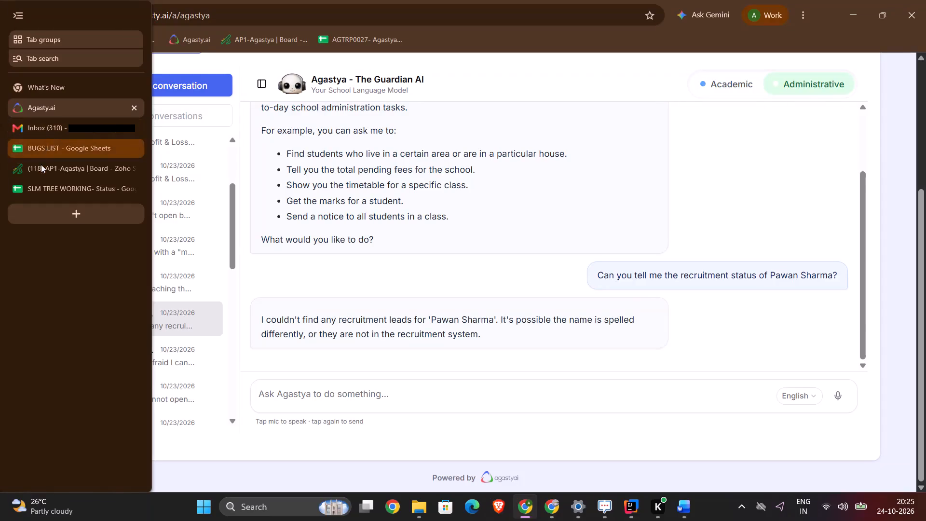
# Switch to the SLM TREE WORKING- Status spreadsheet and look through the testing scenarios column down to its last rows for empty cells.
pyautogui.click(38, 182)
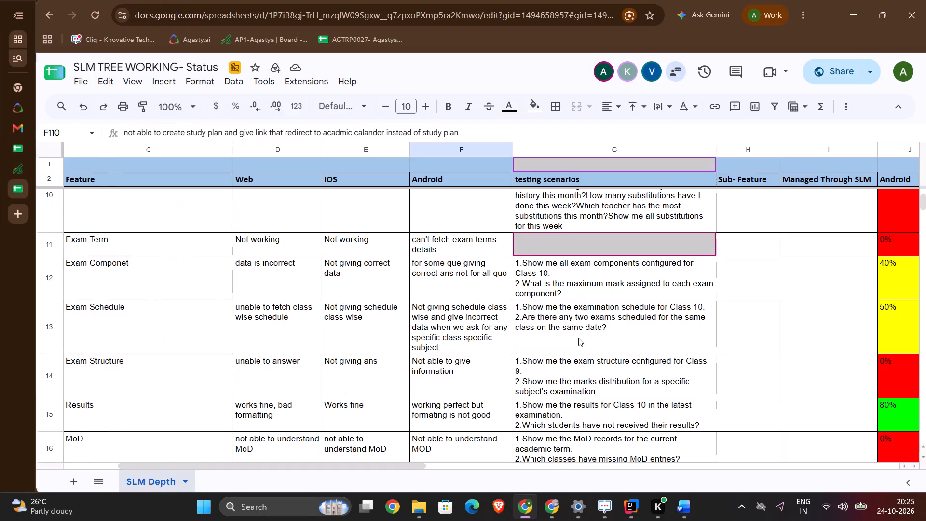
pyautogui.scroll(-1, 559, 328)
pyautogui.scroll(-1, 636, 321)
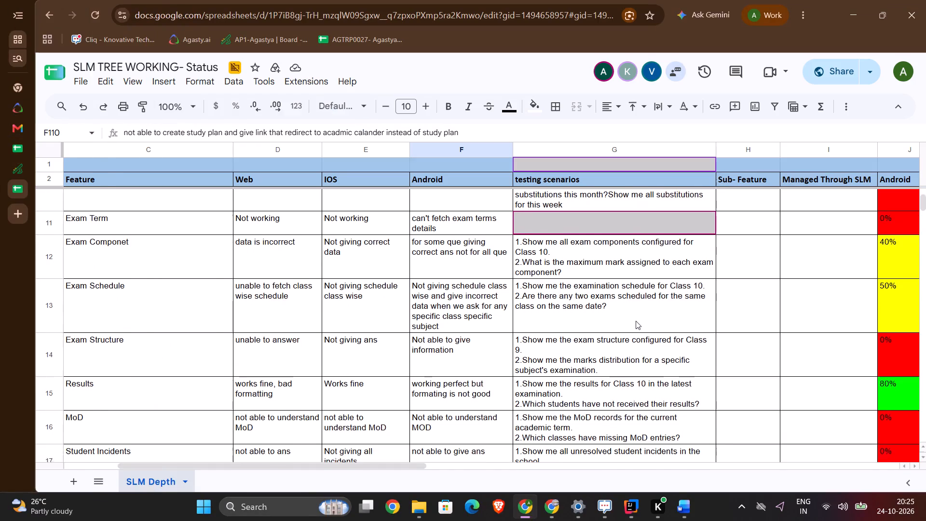
pyautogui.scroll(-1, 636, 321)
pyautogui.scroll(-10, 558, 323)
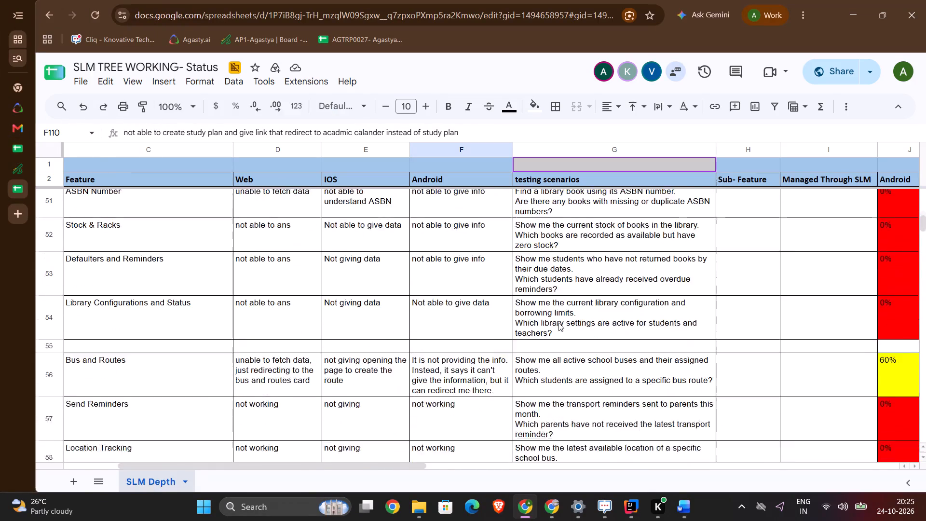
pyautogui.scroll(-3, 558, 323)
pyautogui.scroll(8, 558, 323)
pyautogui.scroll(-1, 558, 323)
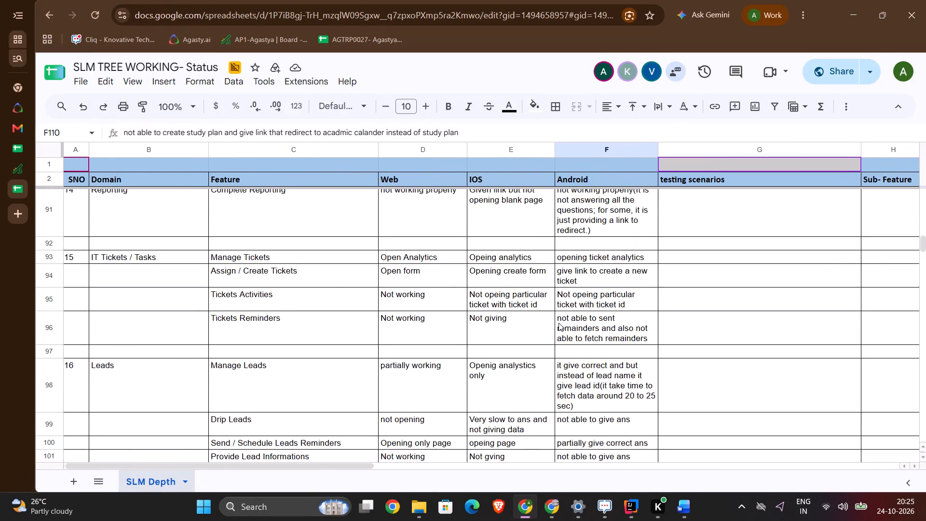
pyautogui.scroll(-1, 558, 323)
pyautogui.hscroll(-1, 662, 322)
pyautogui.scroll(-4, 662, 322)
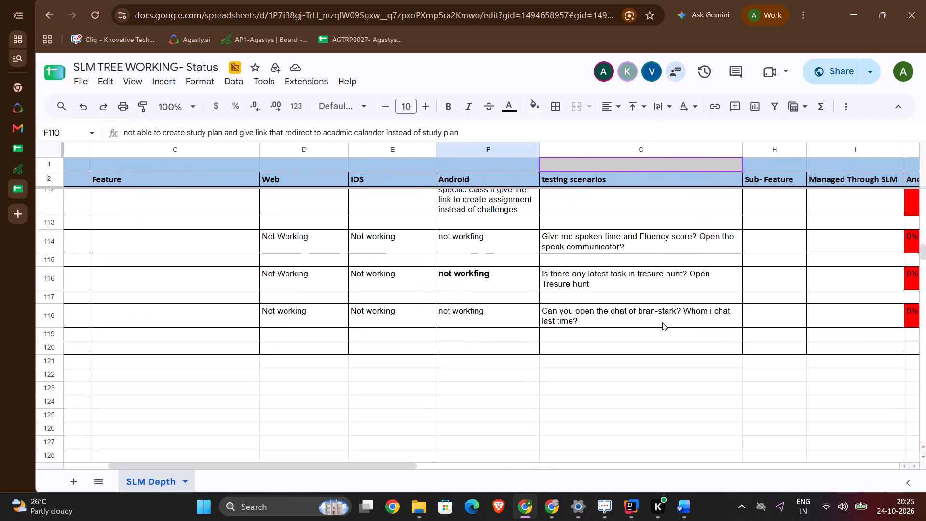
pyautogui.scroll(2, 662, 322)
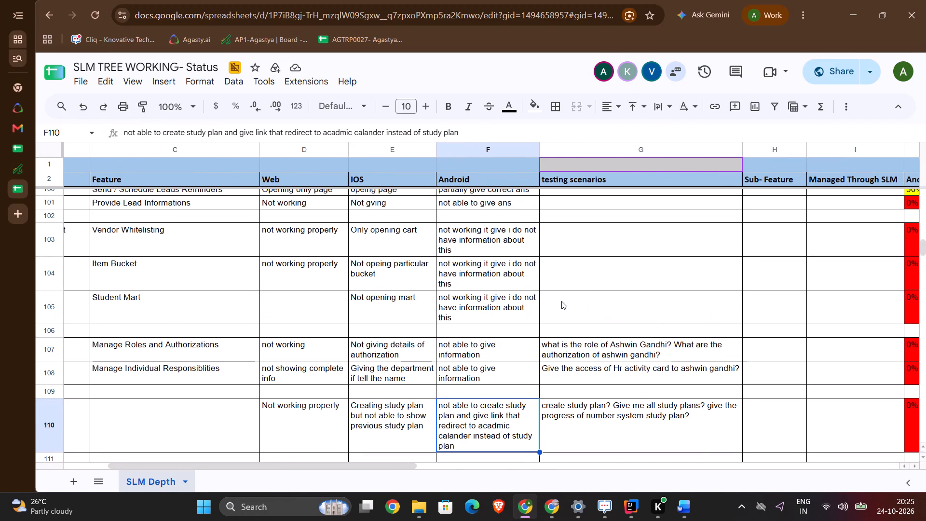
pyautogui.hscroll(2, 567, 299)
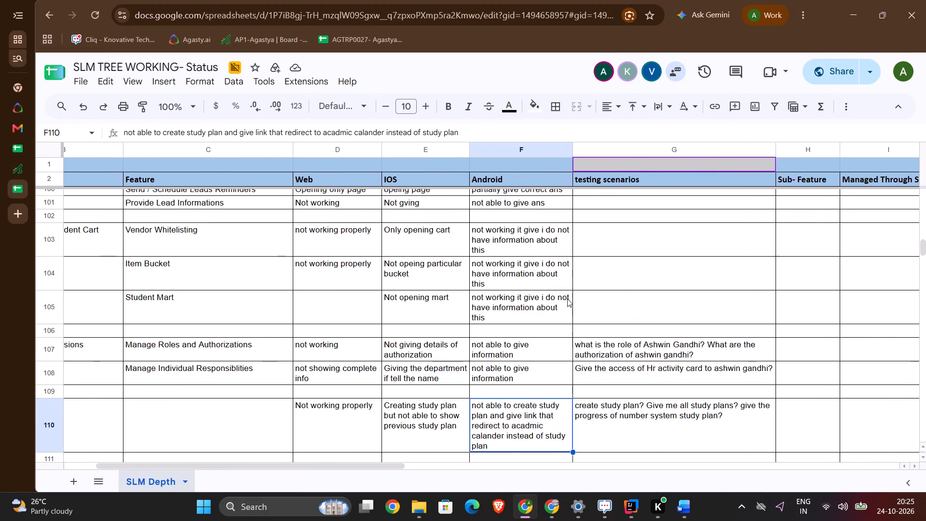
pyautogui.hscroll(3, 567, 299)
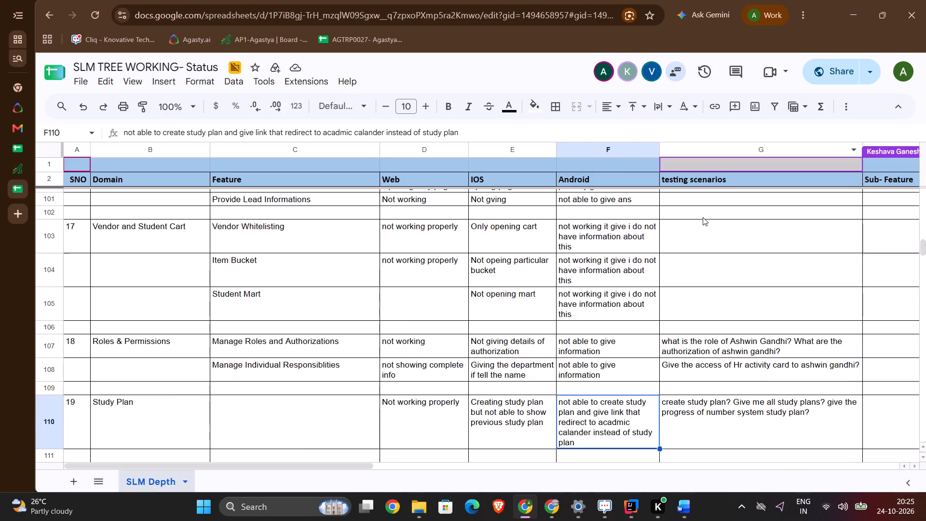
# Open the testing scenarios cell for Vendor Whitelisting and look through the Word document for questions on that domain.
pyautogui.tripleClick(694, 226)
pyautogui.click(694, 226)
pyautogui.click(694, 226)
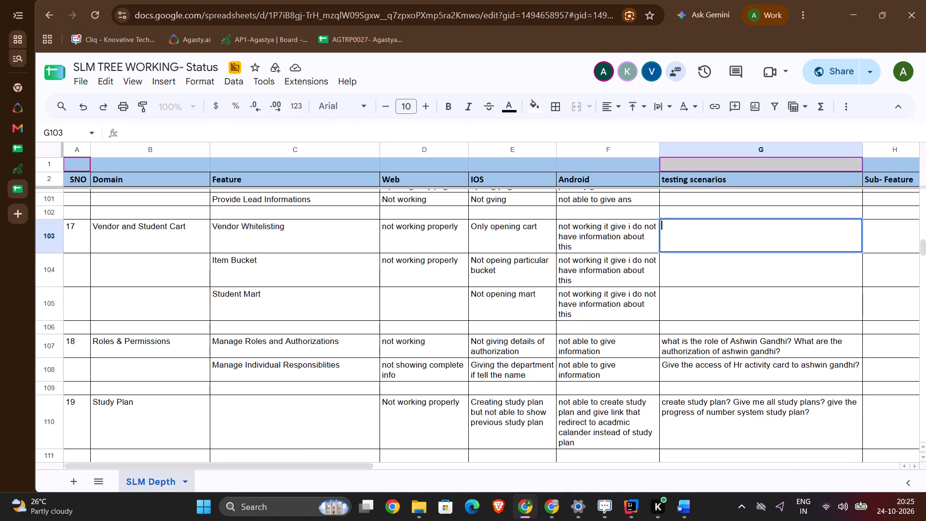
pyautogui.hotkey('alt', 'Tab')
pyautogui.scroll(2, 353, 262)
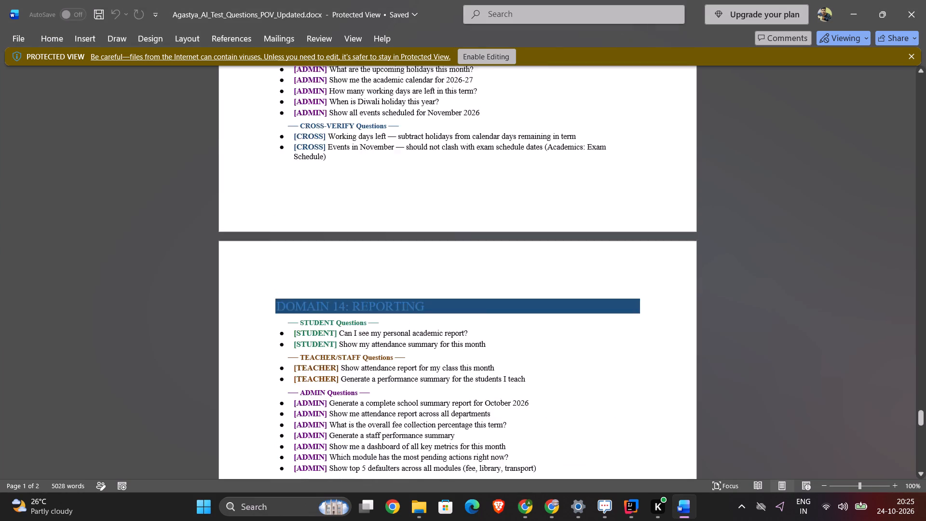
pyautogui.scroll(5, 353, 262)
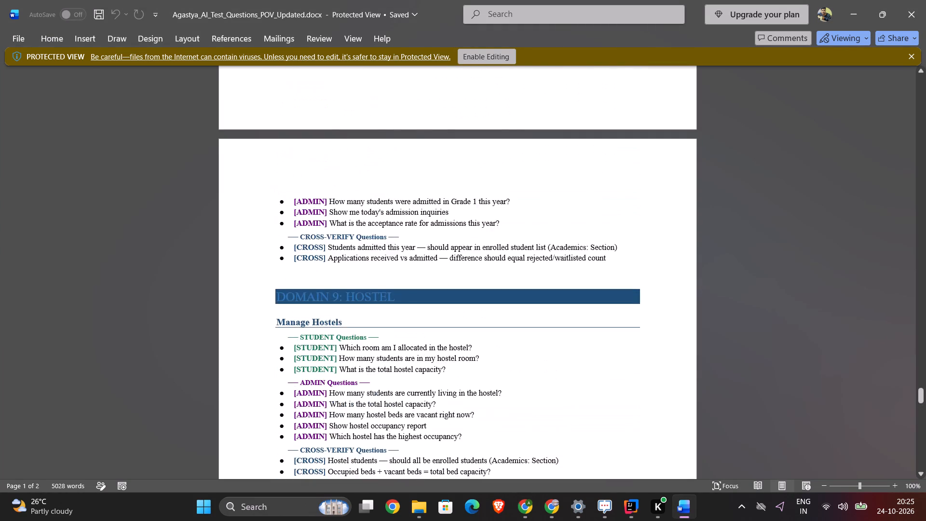
pyautogui.scroll(3, 353, 262)
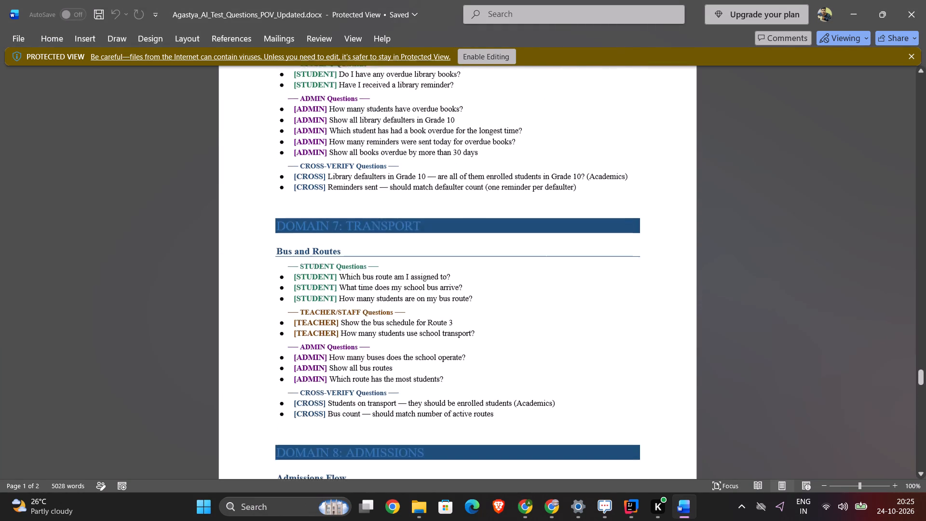
pyautogui.scroll(3, 353, 262)
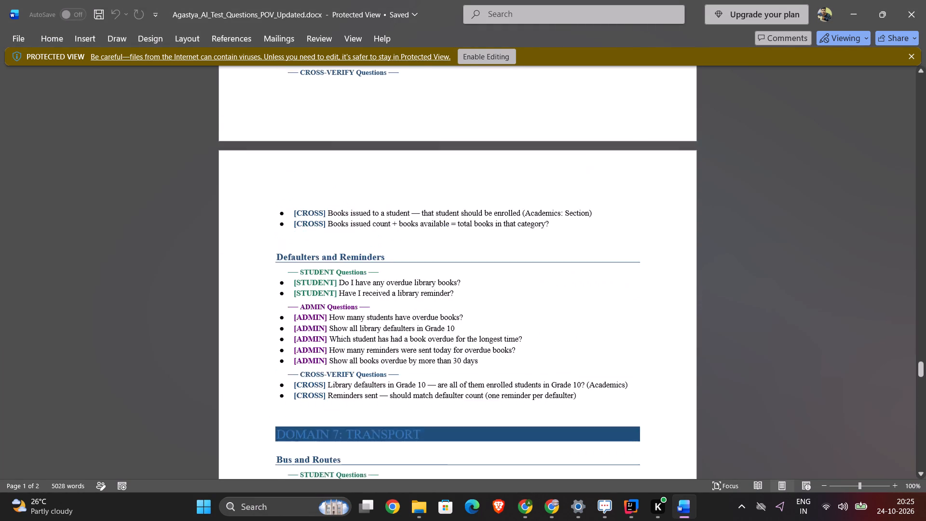
pyautogui.scroll(1, 353, 262)
pyautogui.scroll(-2, 353, 262)
pyautogui.hotkey('alt', 'Tab')
# Leave the Vendor Whitelisting cell and compare the spreadsheet's last domains with the document's closing sections to find an unfilled row both cover.
pyautogui.scroll(2, 353, 262)
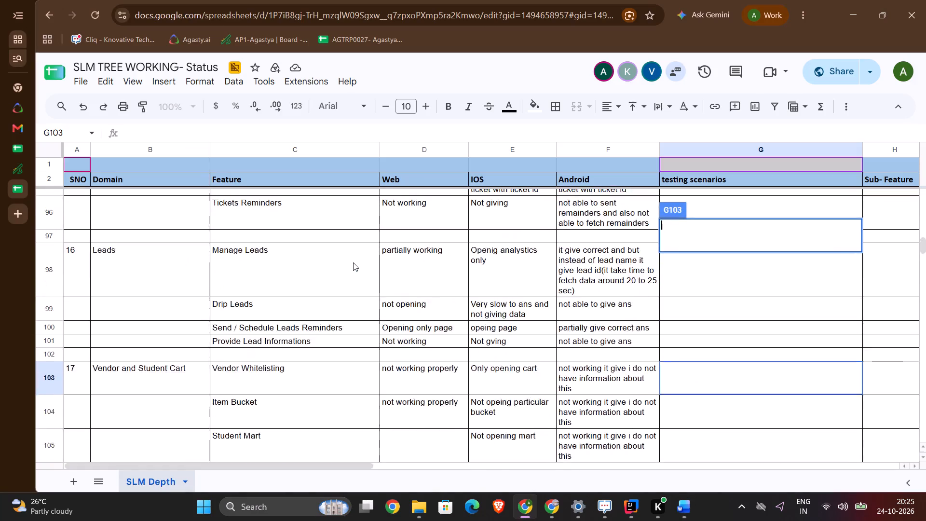
pyautogui.scroll(3, 353, 262)
pyautogui.scroll(-5, 353, 262)
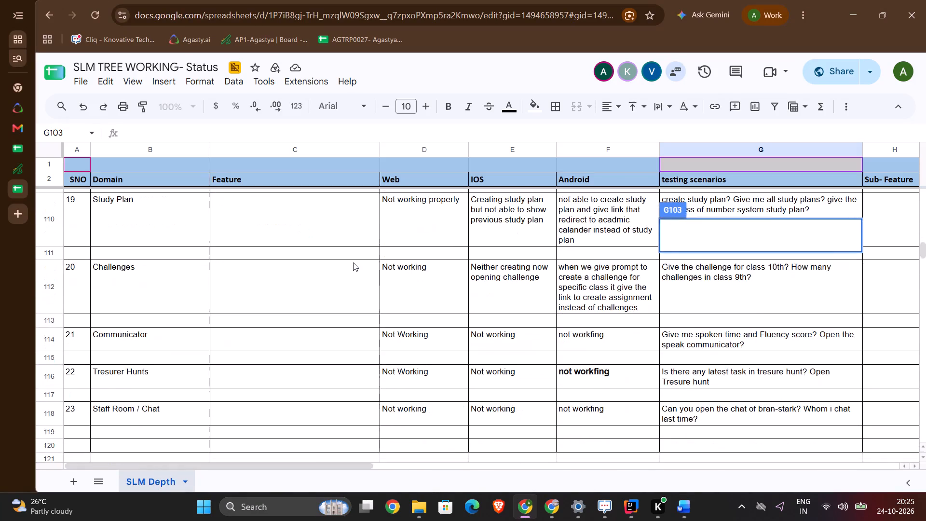
pyautogui.click(421, 302)
pyautogui.hotkey('alt', 'Tab')
pyautogui.scroll(-20, 421, 302)
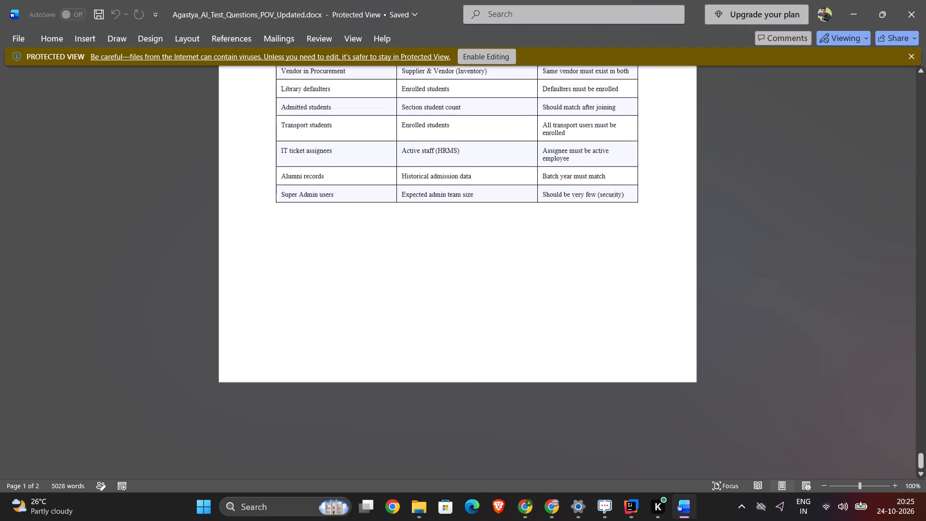
pyautogui.scroll(5, 421, 302)
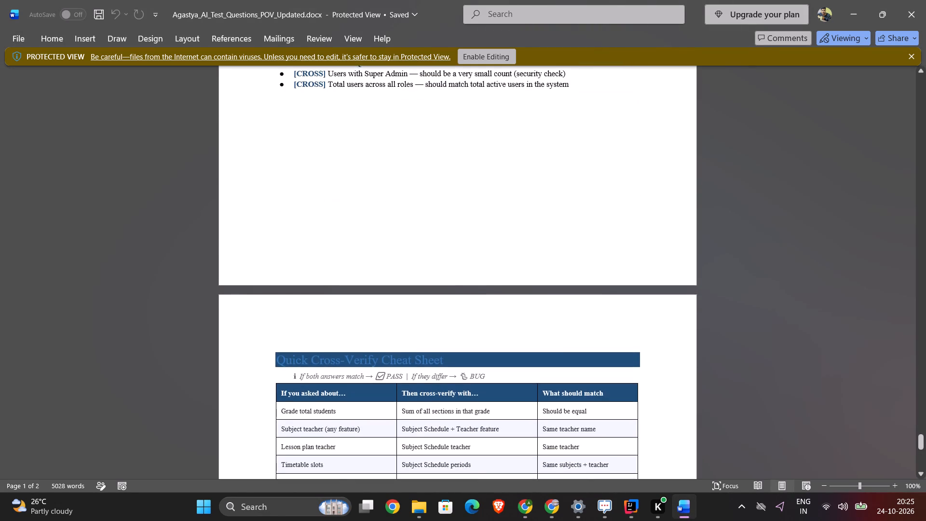
pyautogui.scroll(2, 421, 302)
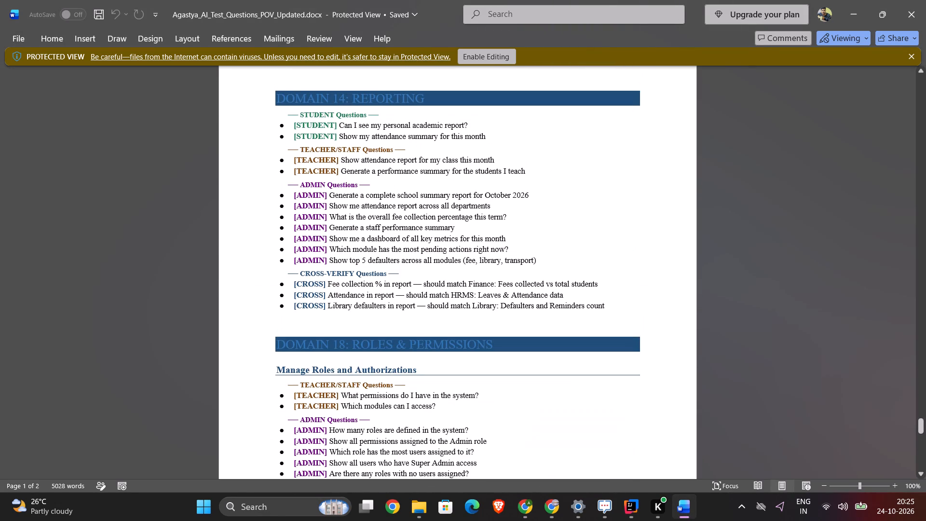
pyautogui.hotkey('alt', 'Tab')
pyautogui.scroll(2, 421, 302)
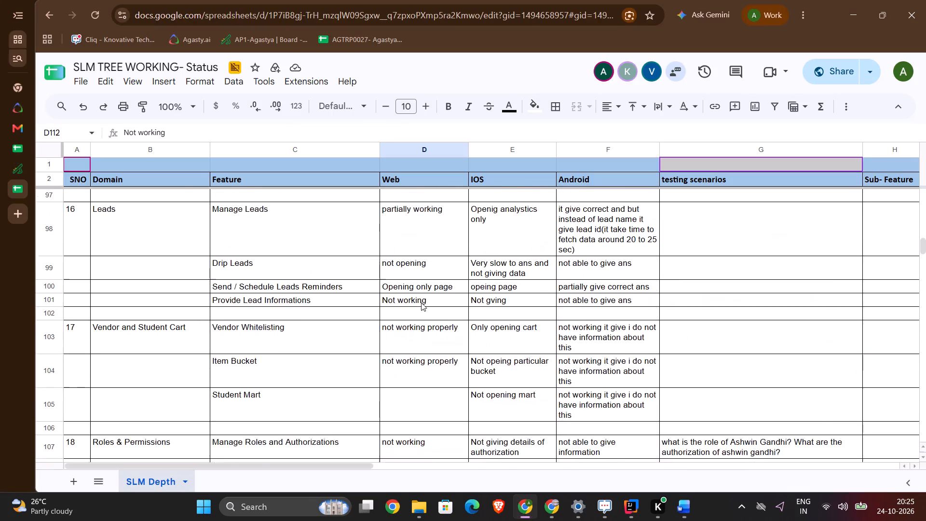
pyautogui.scroll(4, 421, 302)
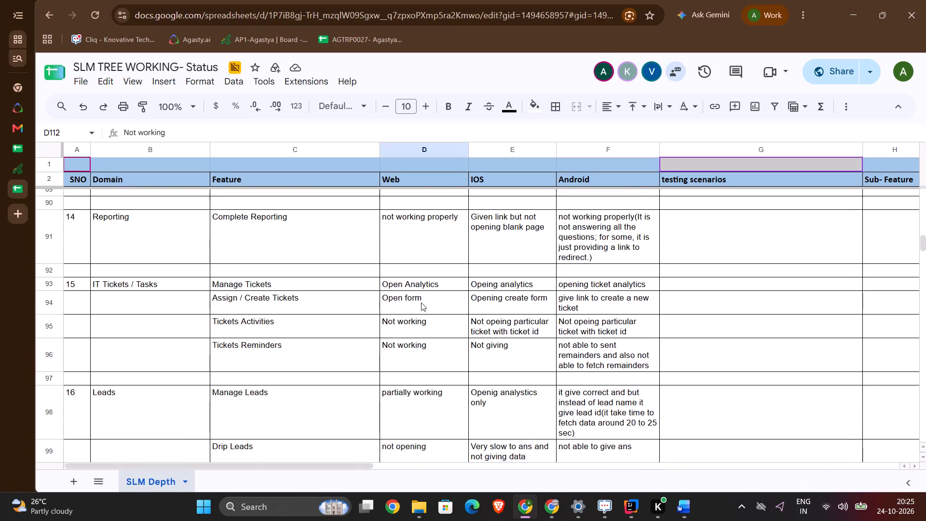
pyautogui.scroll(1, 421, 302)
# Copy the admin question "Generate a complete school summary report for October 2026" from the Word document into the Reporting row's testing scenarios cell.
pyautogui.hotkey('alt', 'Tab')
pyautogui.scroll(2, 421, 302)
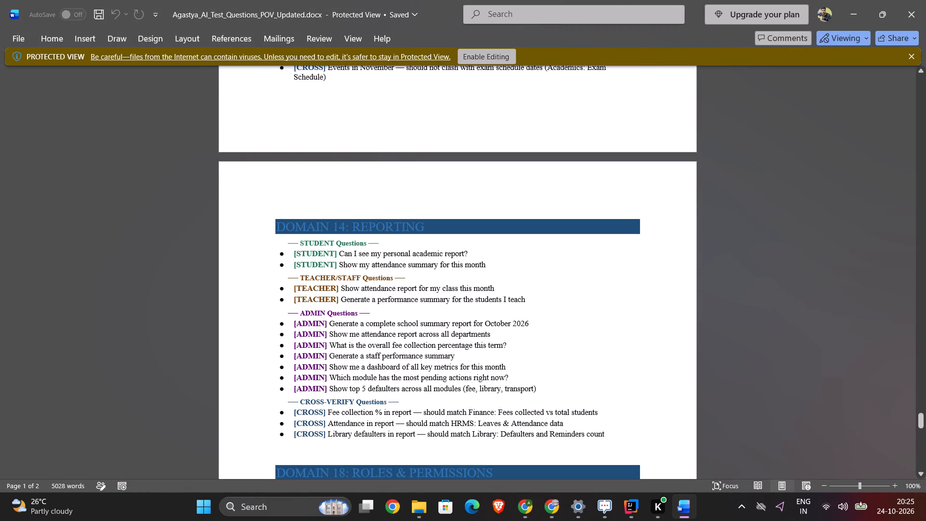
pyautogui.moveTo(330, 325); pyautogui.dragTo(539, 322)
pyautogui.hotkey('ctrl', 'c')
pyautogui.hotkey('alt', 'Tab')
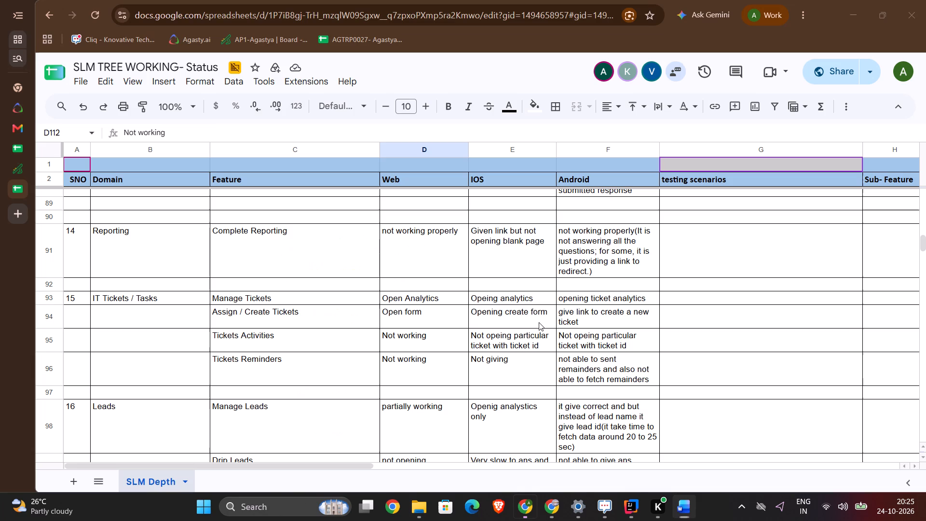
pyautogui.click(676, 232)
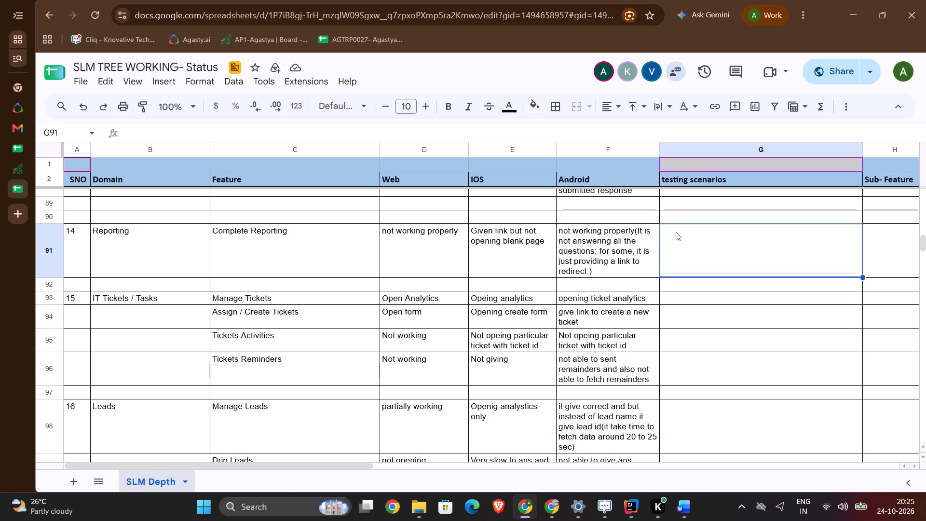
pyautogui.tripleClick(676, 232)
pyautogui.hotkey('ctrl', 'v')
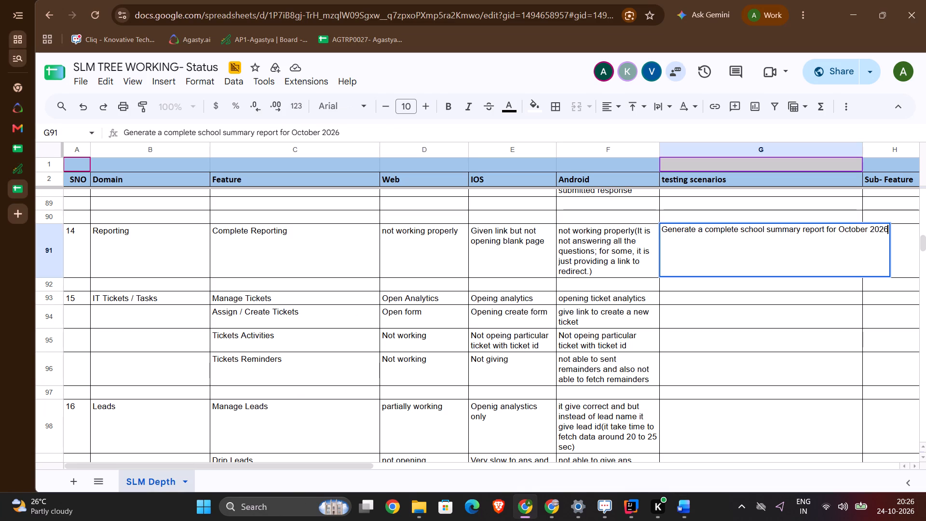
# Add a question mark, then append "Show me attendance report across all departments?" from the document's Reporting admin questions to the same cell.
pyautogui.hotkey('alt', 'Tab')
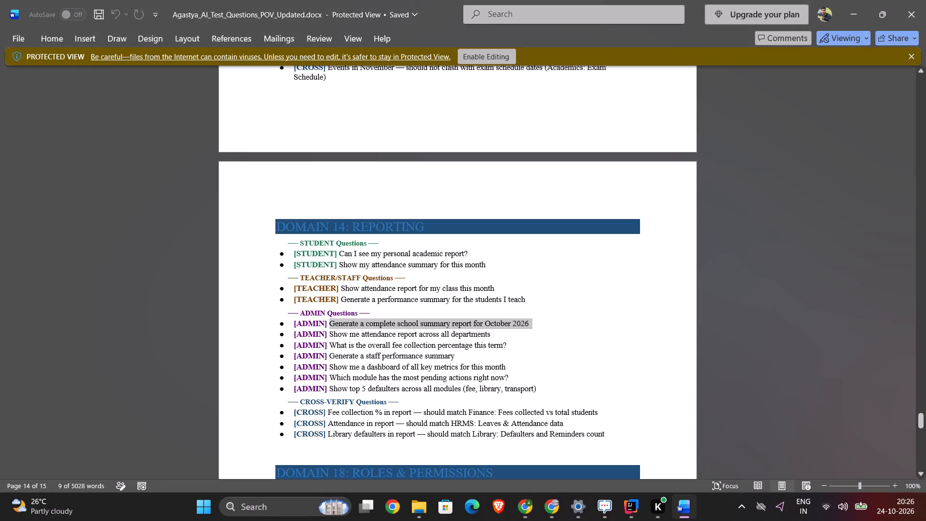
pyautogui.moveTo(329, 335); pyautogui.dragTo(503, 331)
pyautogui.hotkey('ctrl', 'c')
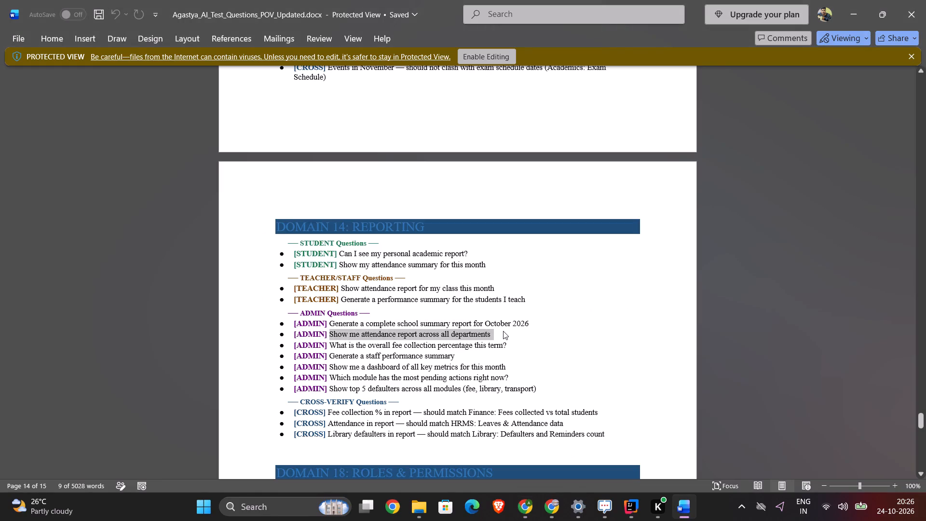
pyautogui.hotkey('alt', 'Tab')
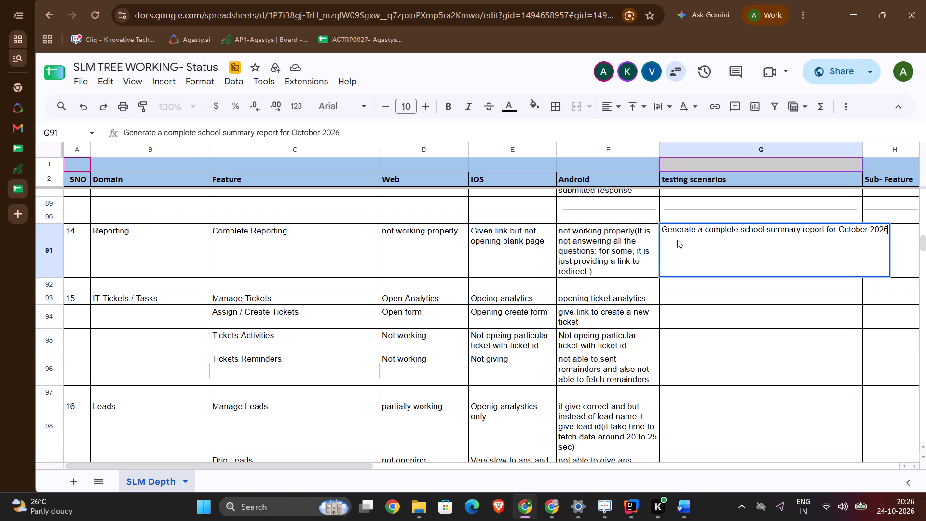
pyautogui.tripleClick(680, 237)
pyautogui.click(680, 237)
pyautogui.click(888, 229)
pyautogui.write('?')
pyautogui.press('space')
pyautogui.hotkey('ctrl', 'v')
pyautogui.write('?')
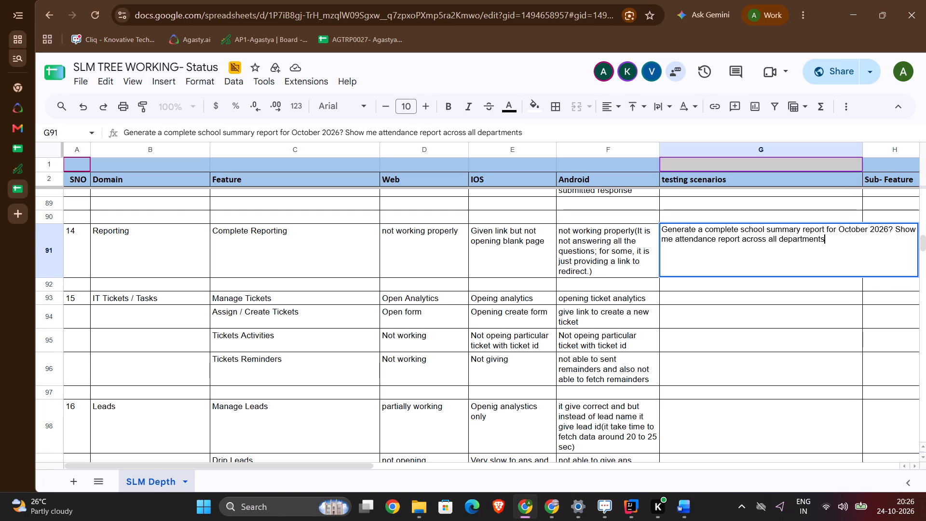
pyautogui.press('space')
# Append "Show me a dashboard of this month?", based on the document's admin dashboard question, to the Reporting testing scenarios and commit the cell.
pyautogui.hotkey('alt', 'Tab')
pyautogui.scroll(-1, 635, 264)
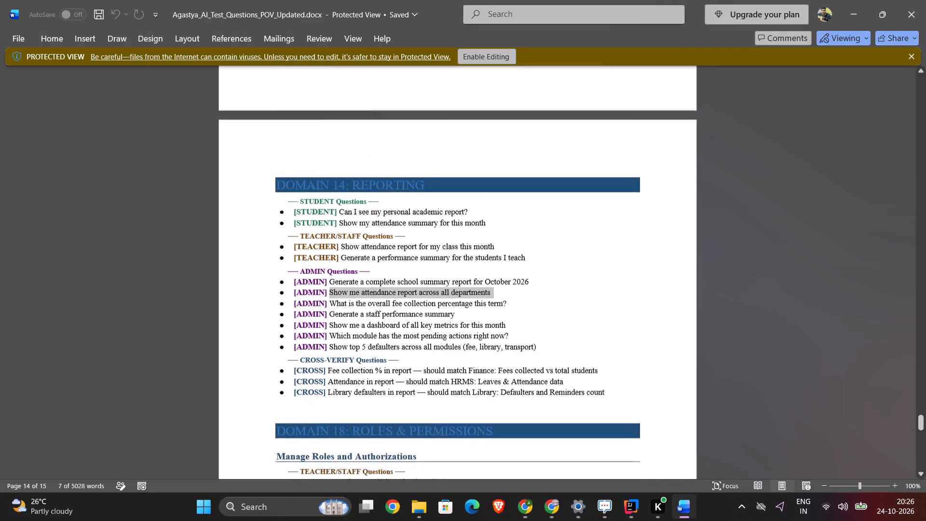
pyautogui.scroll(-1, 635, 264)
pyautogui.scroll(-1, 467, 273)
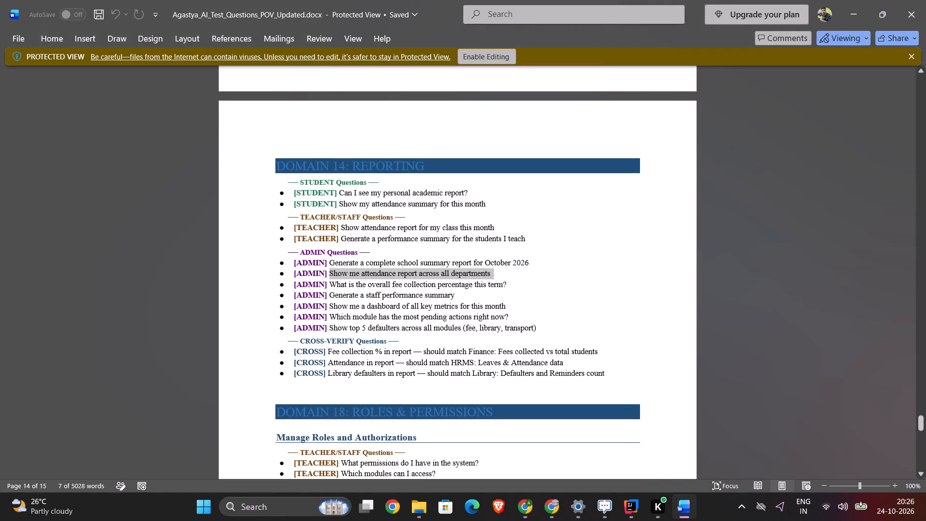
pyautogui.moveTo(329, 330); pyautogui.dragTo(368, 329)
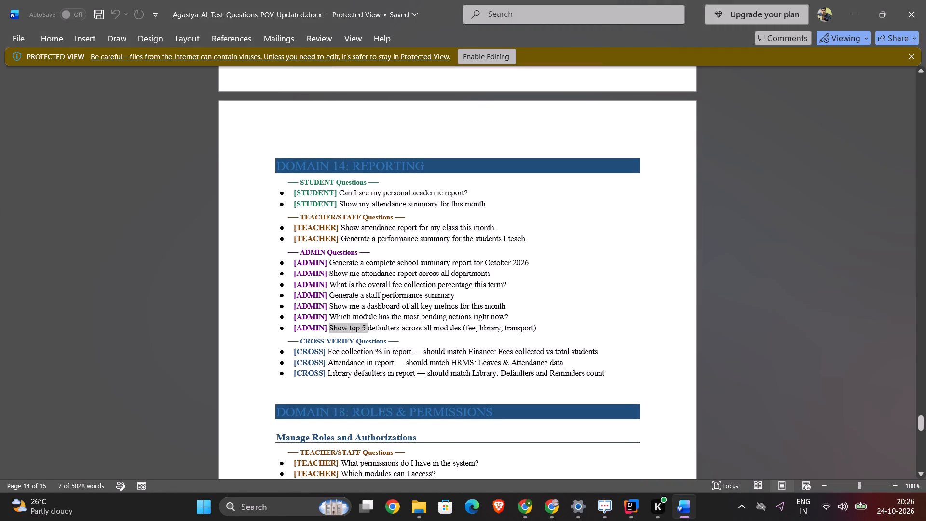
pyautogui.click(385, 319)
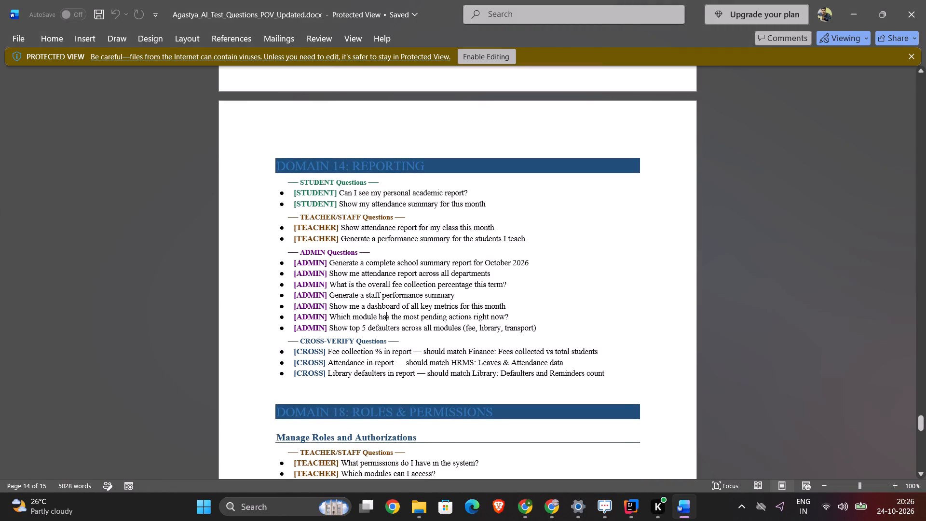
pyautogui.moveTo(329, 307); pyautogui.dragTo(393, 304)
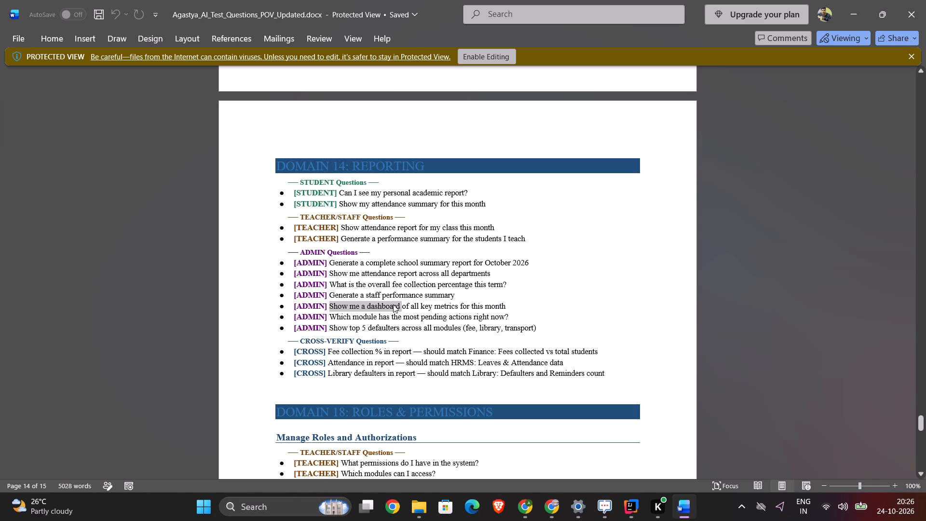
pyautogui.hotkey('ctrl', 'c')
pyautogui.hotkey('alt', 'Tab')
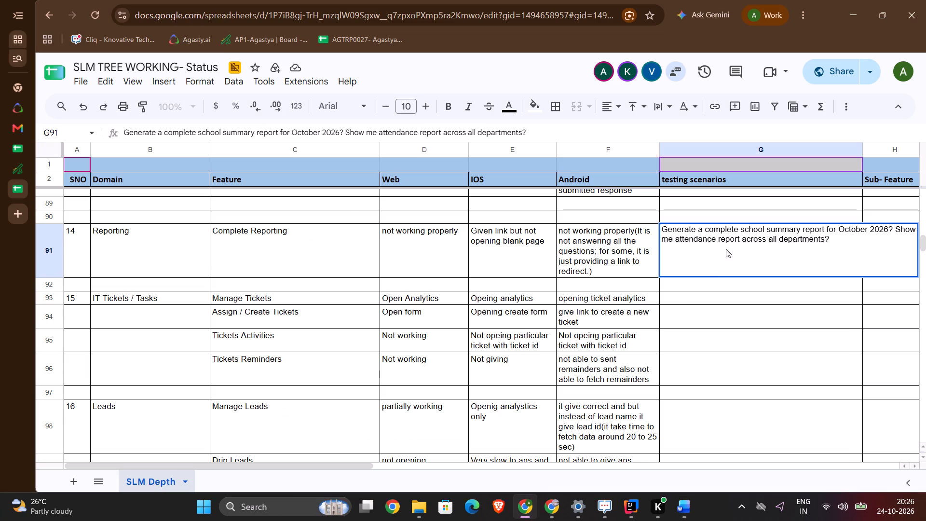
pyautogui.hotkey('ctrl', 'v')
pyautogui.press('space')
pyautogui.write('of this mo')
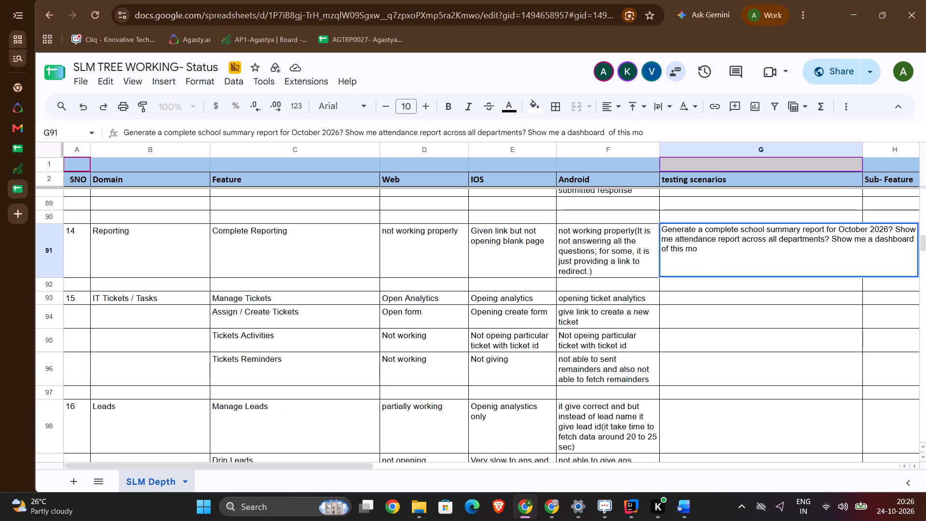
pyautogui.write('nth>')
pyautogui.press('BackSpace')
pyautogui.hotkey('shift', '?')
pyautogui.press('Return')
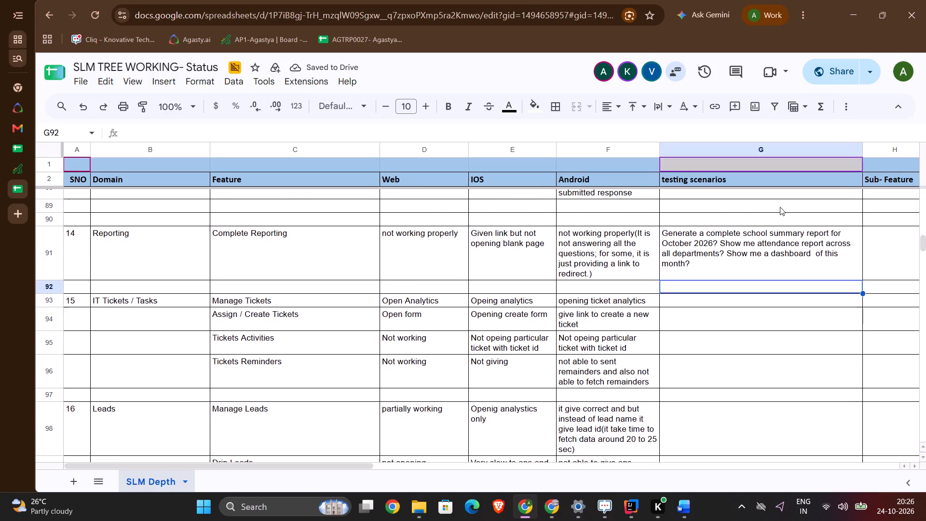
# Compare the spreadsheet's domains after Reporting with the Word document's closing sections to find the next row that both cover.
pyautogui.scroll(-1, 657, 257)
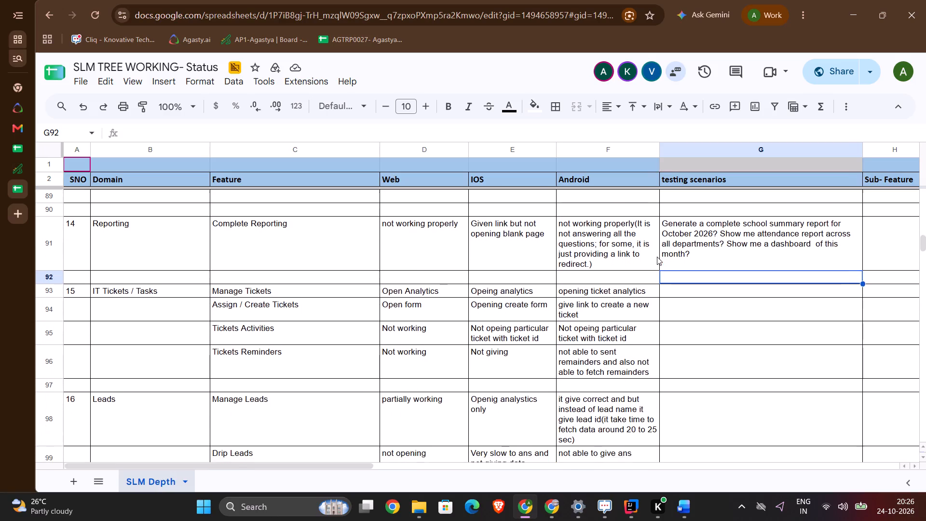
pyautogui.scroll(-1, 657, 257)
pyautogui.hotkey('alt', 'Tab')
pyautogui.scroll(-12, 463, 260)
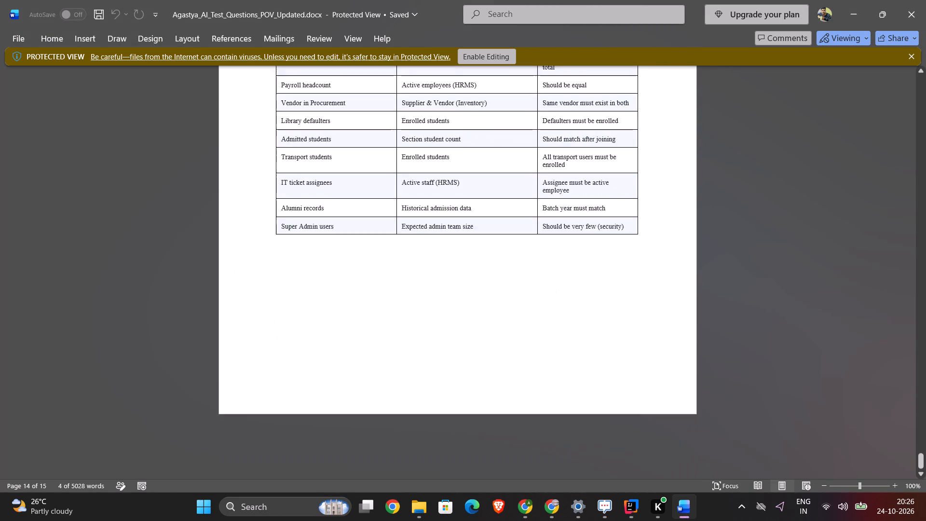
pyautogui.scroll(-3, 463, 260)
pyautogui.scroll(4, 463, 260)
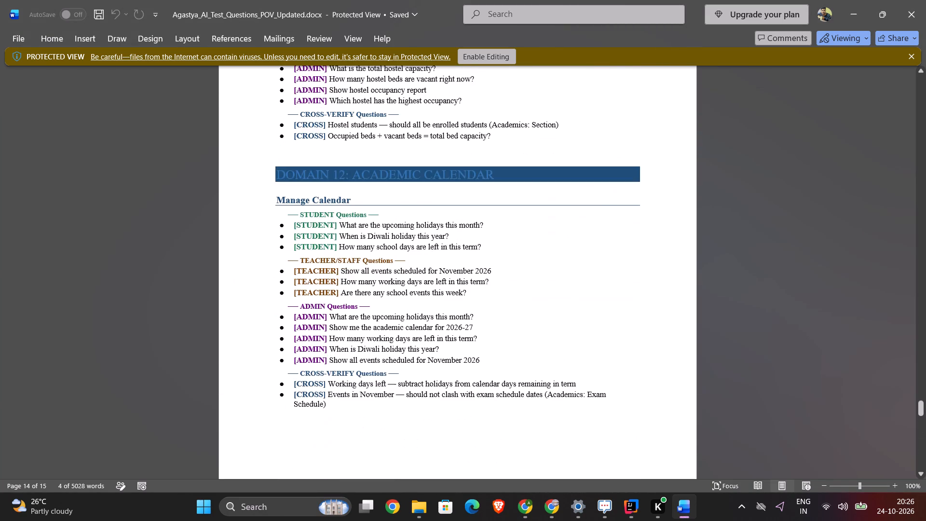
pyautogui.scroll(4, 463, 260)
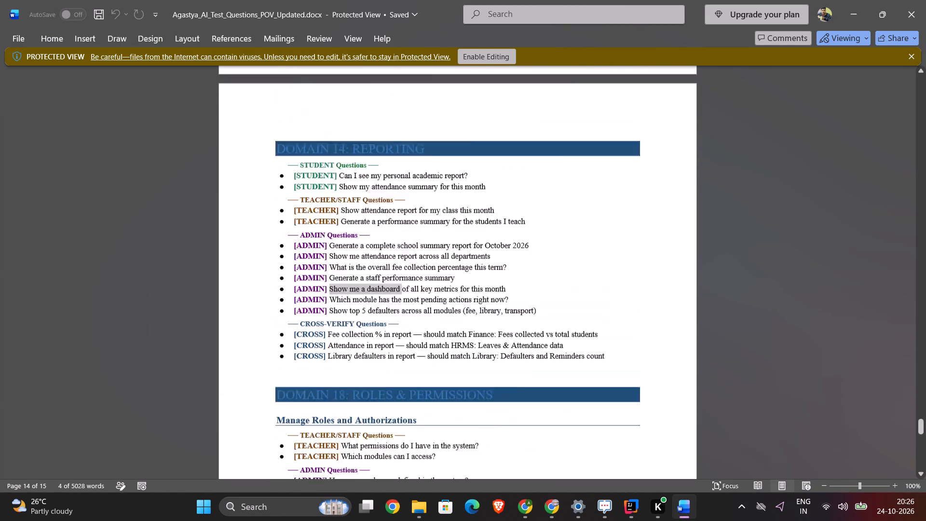
pyautogui.scroll(1, 463, 260)
pyautogui.scroll(-2, 463, 260)
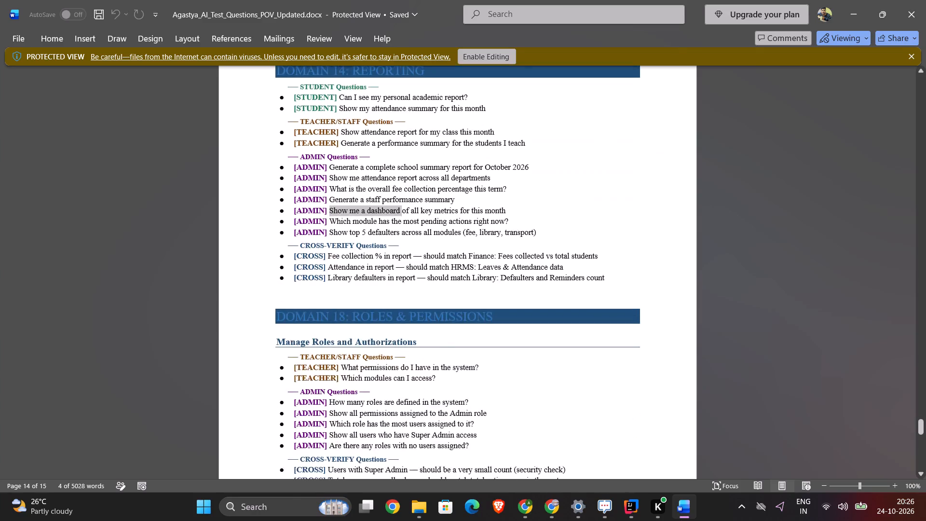
pyautogui.scroll(-1, 463, 260)
pyautogui.hotkey('alt', 'Tab')
pyautogui.scroll(-1, 565, 277)
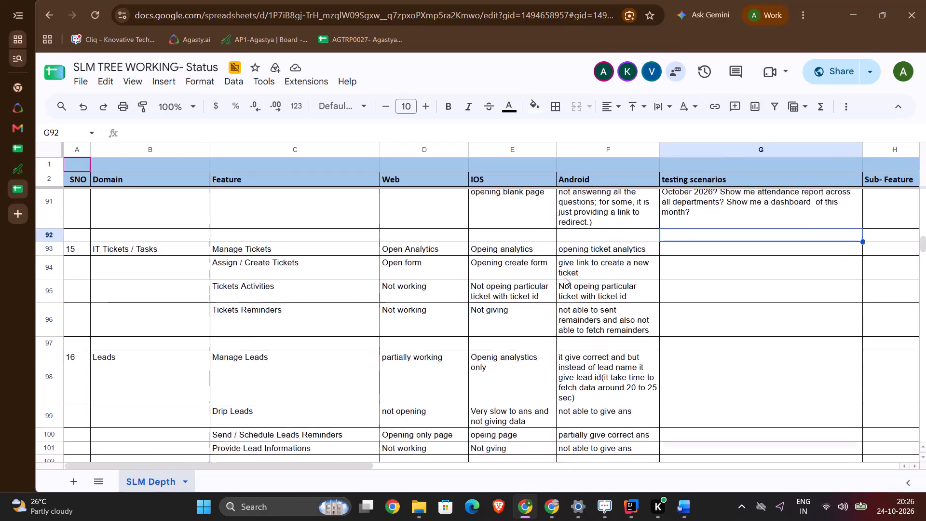
pyautogui.scroll(-4, 565, 277)
pyautogui.scroll(1, 565, 277)
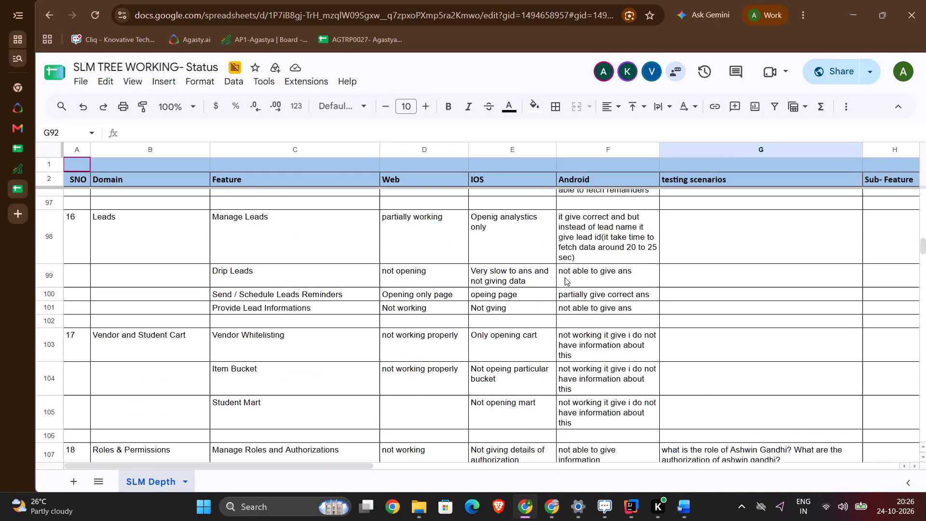
pyautogui.scroll(1, 565, 277)
pyautogui.scroll(-1, 565, 277)
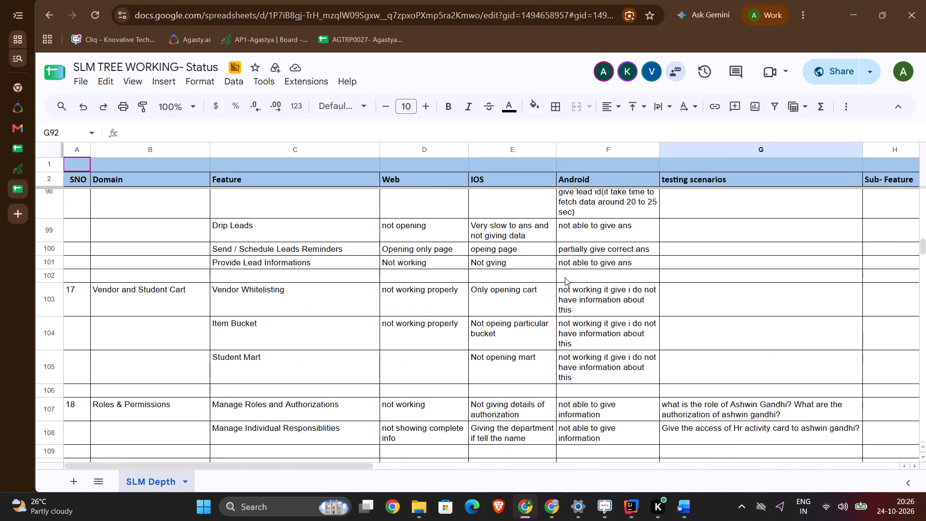
pyautogui.scroll(-2, 565, 277)
# Append "Show all users who have Super Admin access?" from the document's Roles & Permissions section to the Manage Individual Responsibilities testing scenarios.
pyautogui.hotkey('alt', 'Tab')
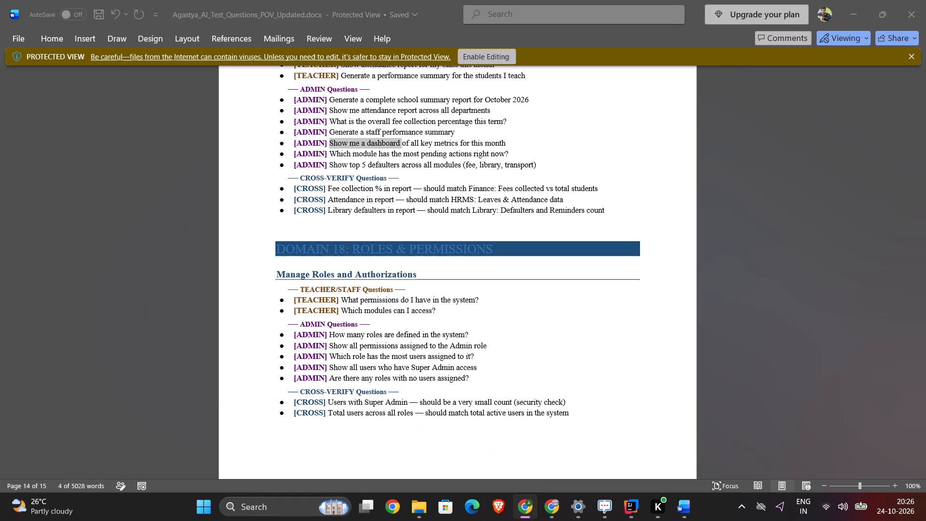
pyautogui.scroll(-1, 522, 325)
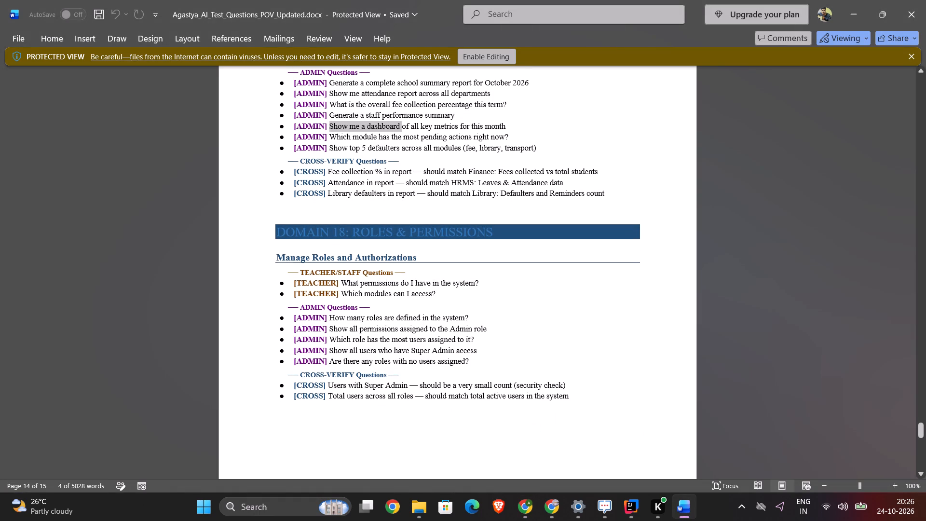
pyautogui.moveTo(329, 360); pyautogui.dragTo(477, 357)
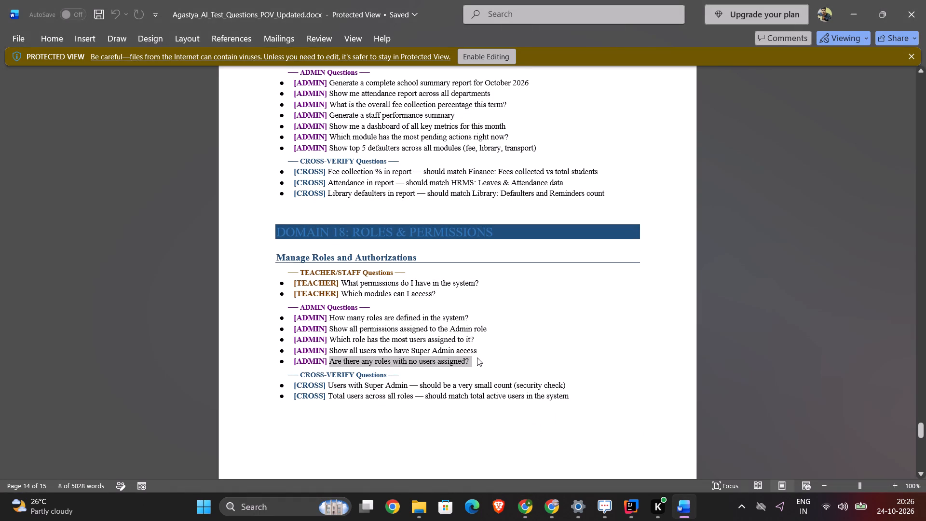
pyautogui.click(366, 349)
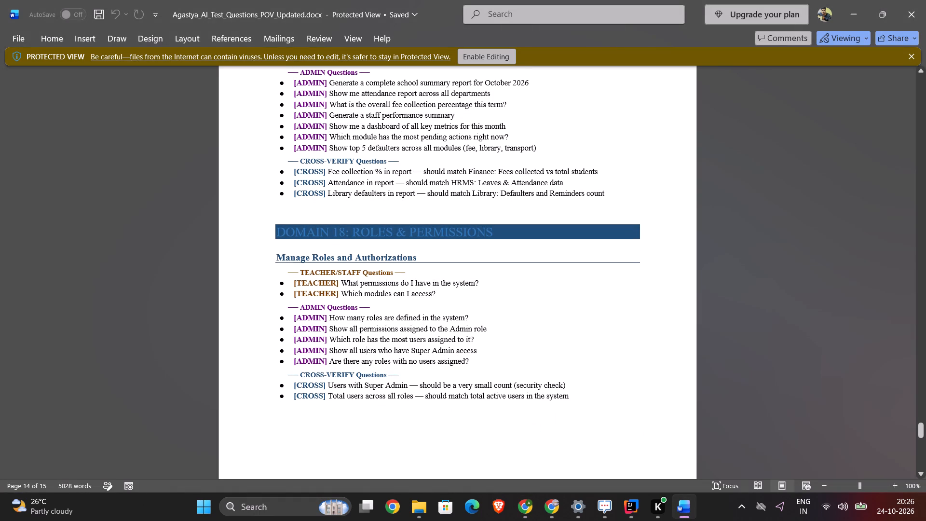
pyautogui.moveTo(327, 349); pyautogui.dragTo(478, 350)
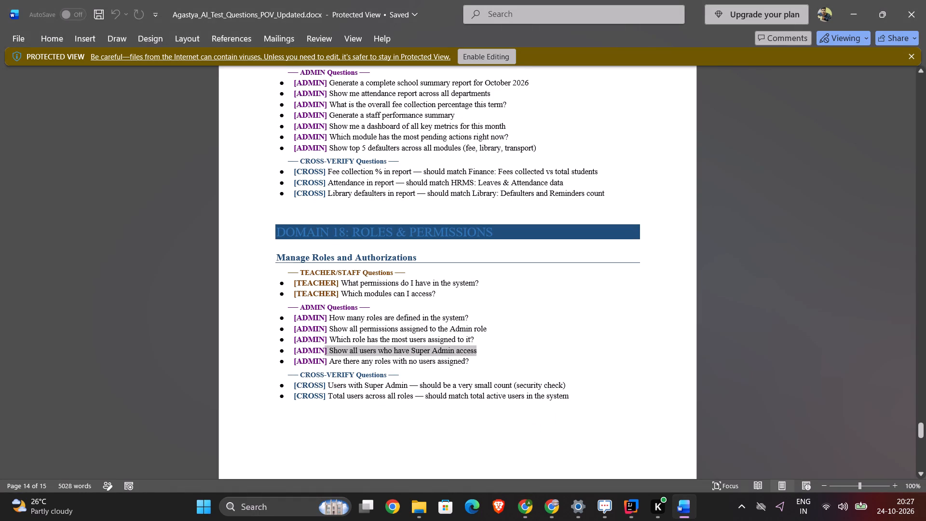
pyautogui.click(478, 350)
pyautogui.moveTo(478, 350); pyautogui.dragTo(331, 349)
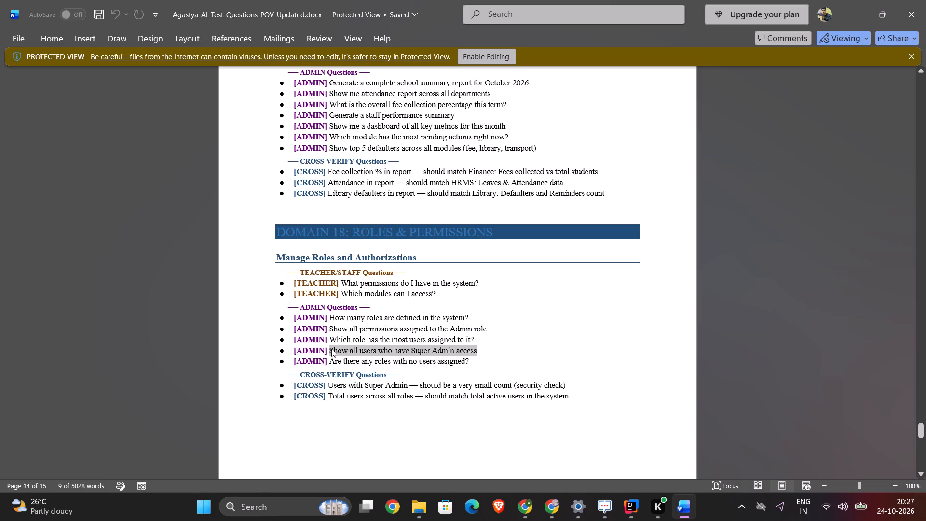
pyautogui.hotkey('ctrl', 'c')
pyautogui.hotkey('alt', 'Tab')
pyautogui.tripleClick(815, 391)
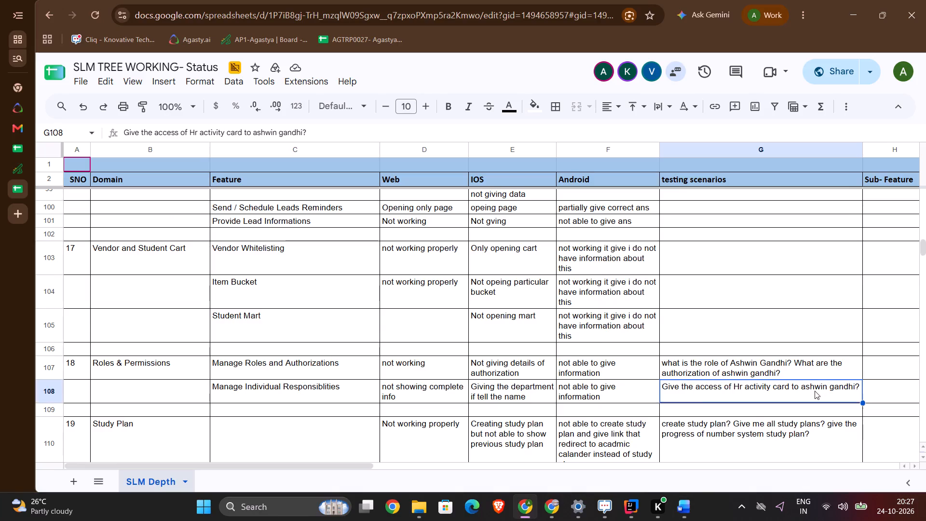
pyautogui.doubleClick(815, 391)
pyautogui.click(853, 384)
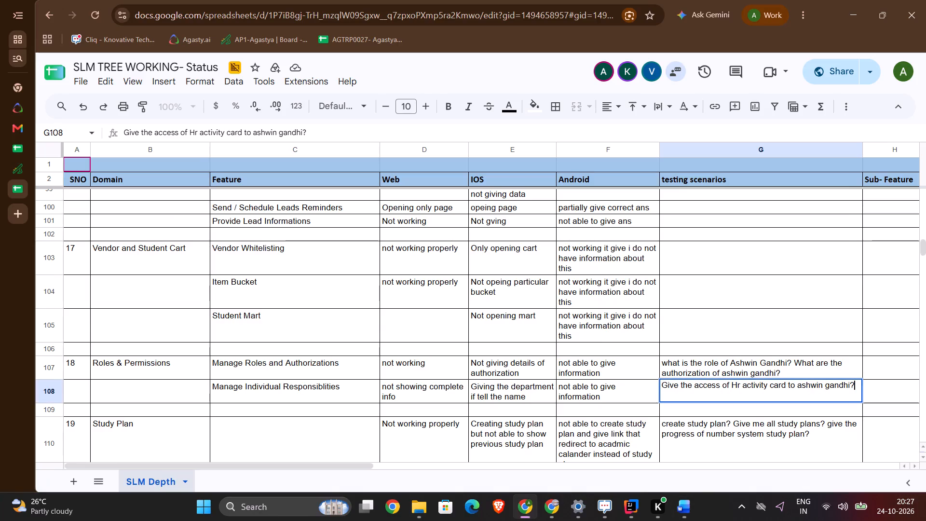
pyautogui.hotkey('ctrl', 'v')
pyautogui.write('?')
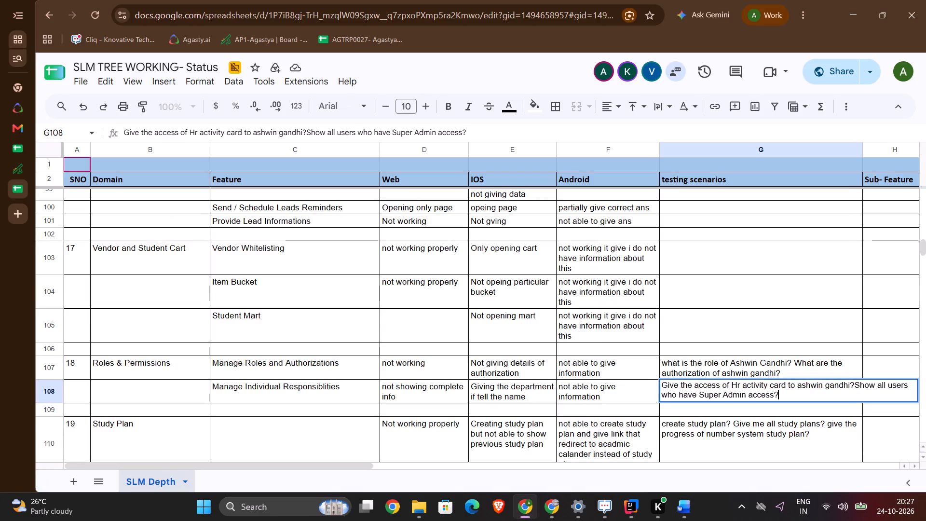
pyautogui.press('space')
# Append "Show all permissions assigned to the Admin role?" from the document's admin questions to the same cell and commit it.
pyautogui.hotkey('alt', 'Tab')
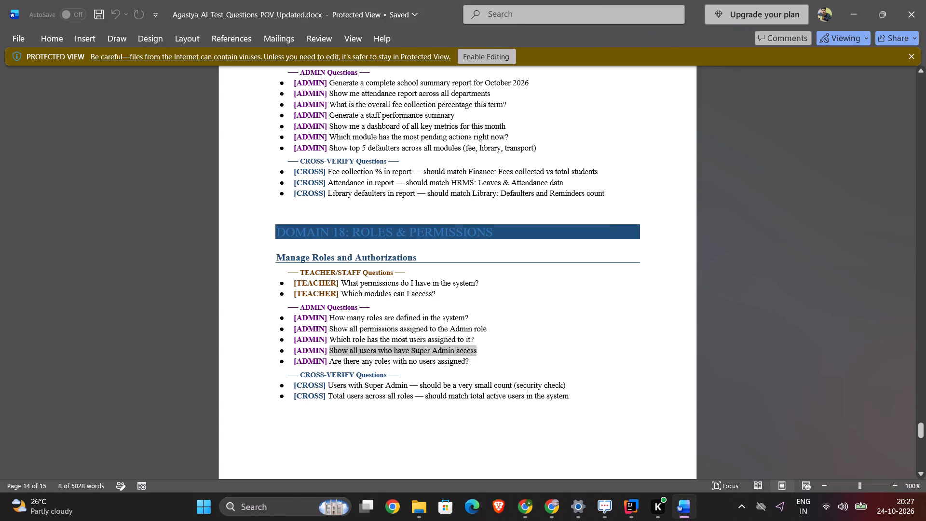
pyautogui.moveTo(330, 327); pyautogui.dragTo(490, 323)
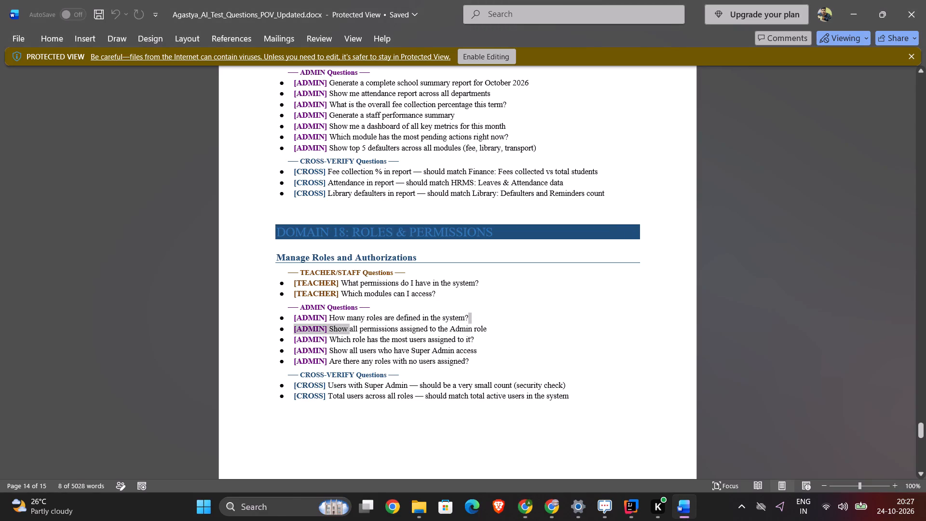
pyautogui.moveTo(490, 323); pyautogui.dragTo(490, 326)
pyautogui.hotkey('ctrl', 'c')
pyautogui.hotkey('alt', 'Tab')
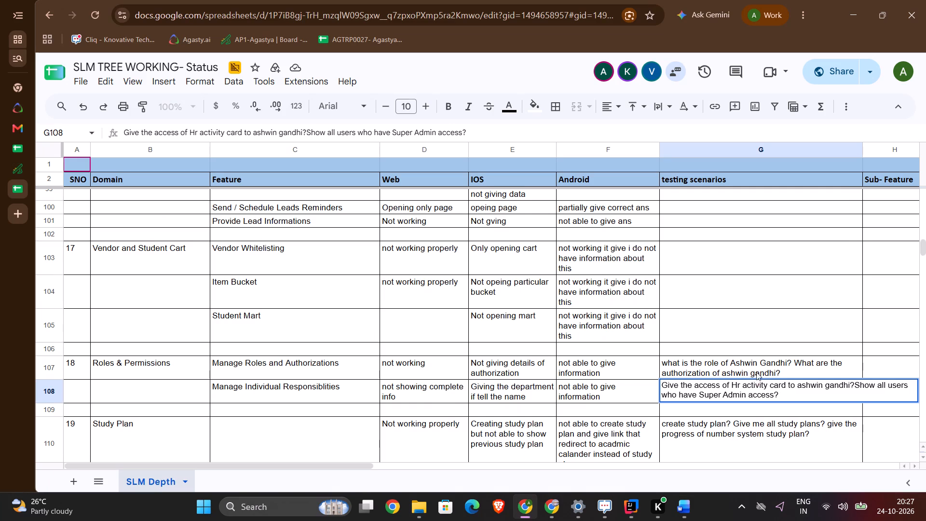
pyautogui.hotkey('ctrl', 'v')
pyautogui.hotkey('shift', '?')
pyautogui.press('Return')
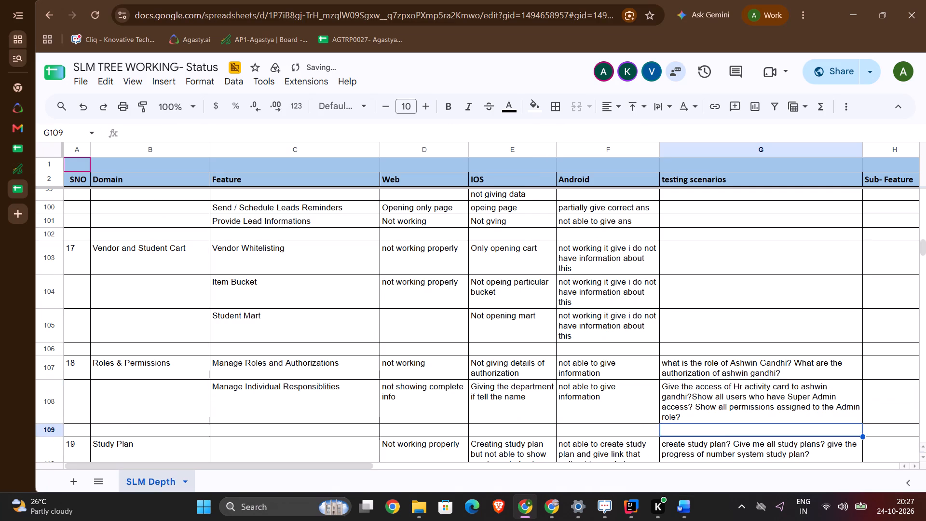
# Review the spreadsheet's testing scenarios across all domains for rows still empty, comparing them with the Word document's Academic Calendar and Reporting sections.
pyautogui.scroll(-1, 885, 348)
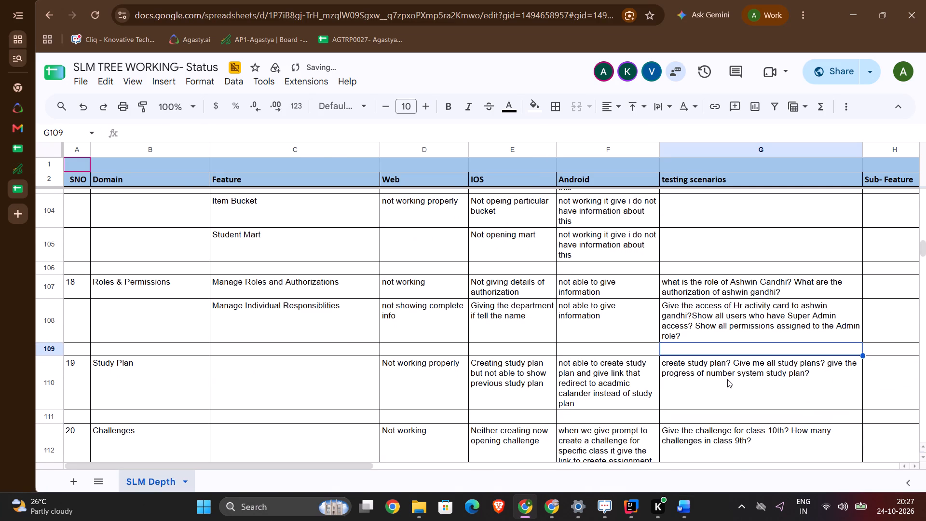
pyautogui.hotkey('alt', 'Tab')
pyautogui.scroll(3, 423, 339)
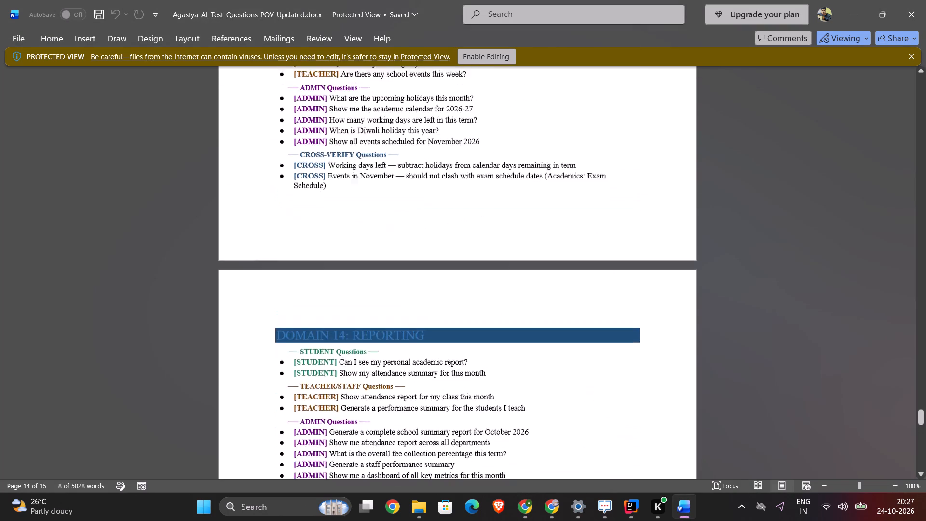
pyautogui.scroll(3, 423, 339)
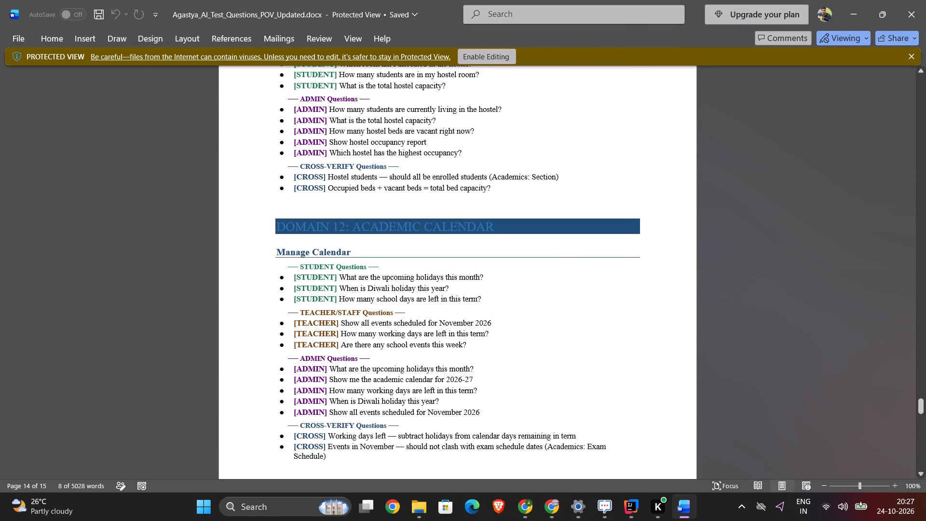
pyautogui.hotkey('alt', 'Tab')
pyautogui.scroll(5, 473, 242)
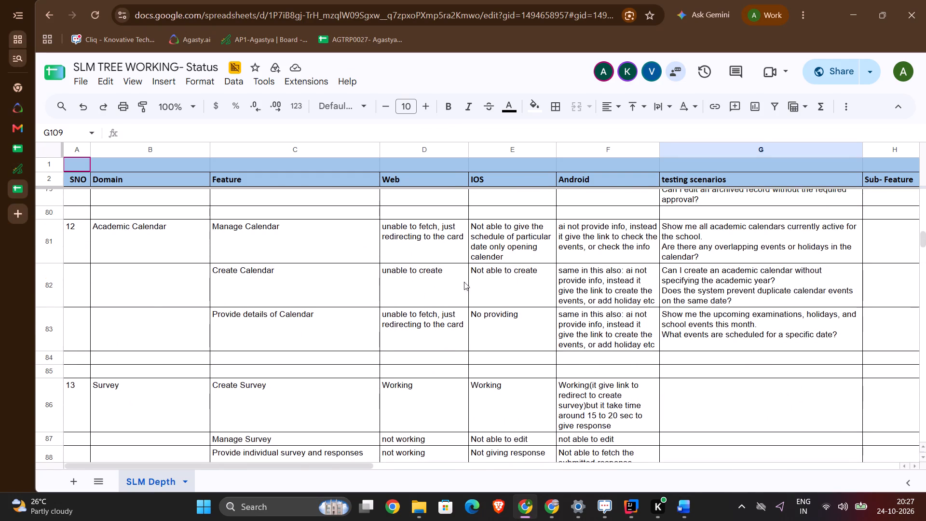
pyautogui.hscroll(-3, 462, 323)
pyautogui.scroll(-1, 606, 307)
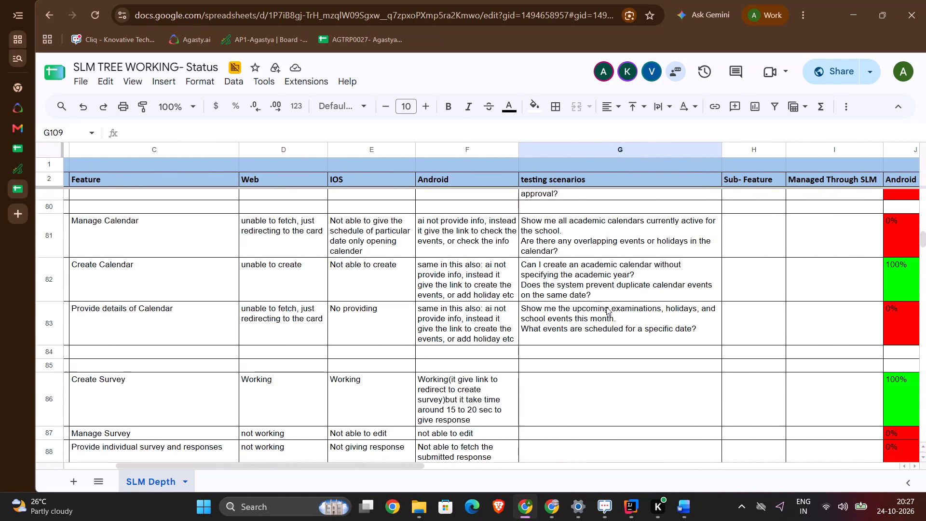
pyautogui.scroll(-1, 606, 307)
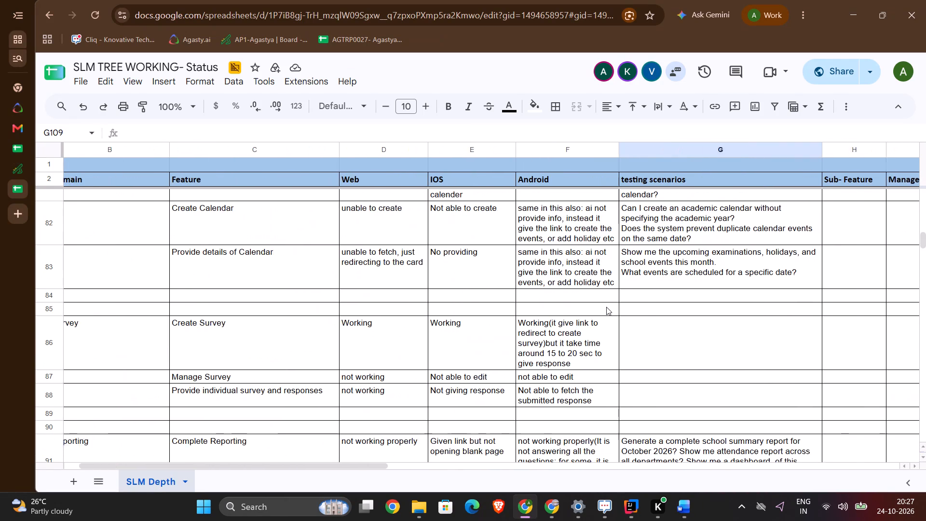
pyautogui.scroll(-2, 606, 307)
pyautogui.scroll(-2, 662, 320)
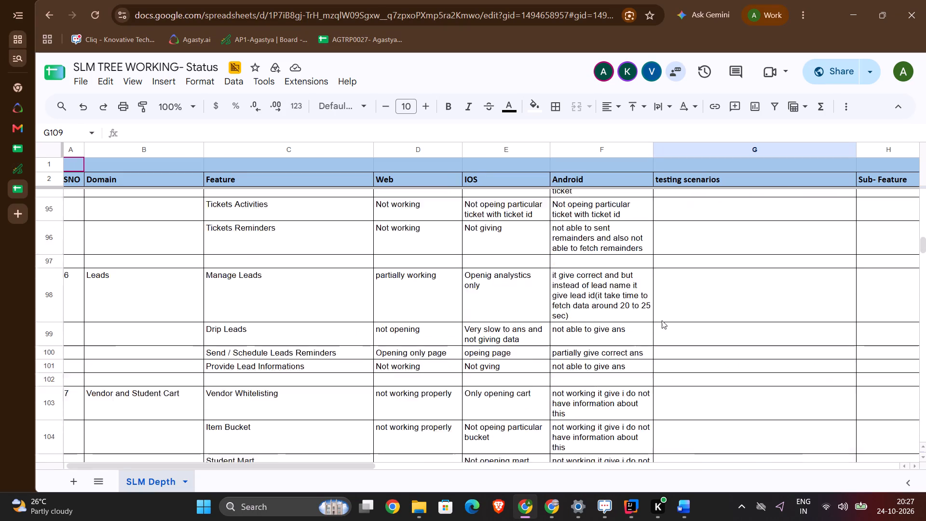
pyautogui.scroll(-4, 662, 320)
pyautogui.scroll(5, 662, 320)
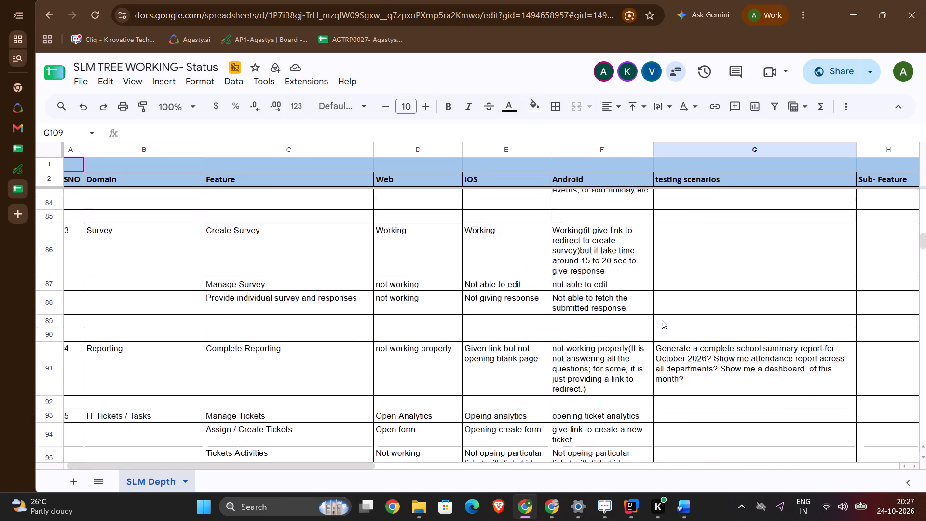
pyautogui.scroll(10, 662, 320)
pyautogui.scroll(-2, 662, 320)
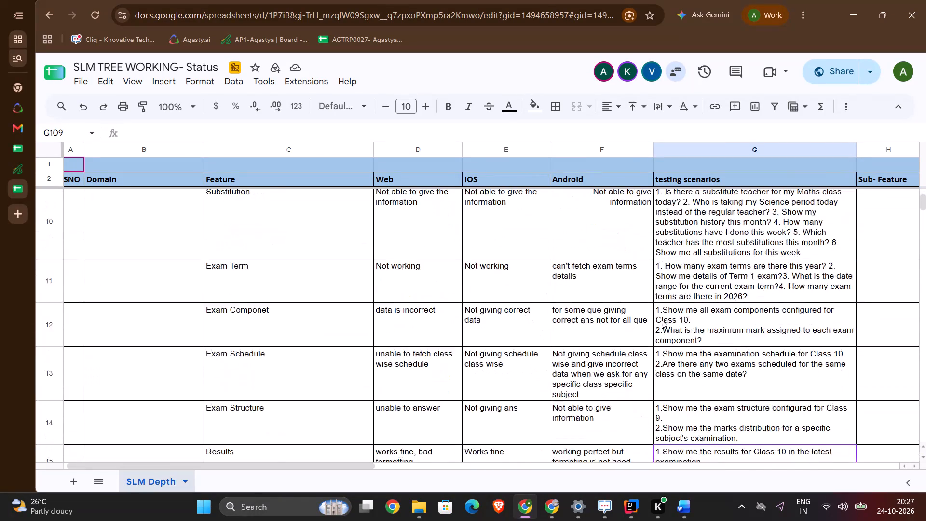
pyautogui.scroll(-10, 662, 320)
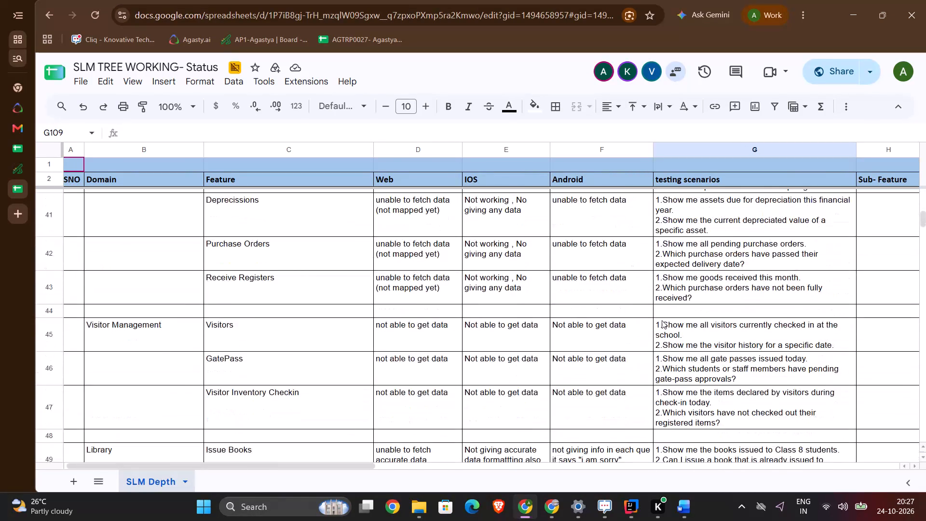
pyautogui.scroll(-10, 662, 320)
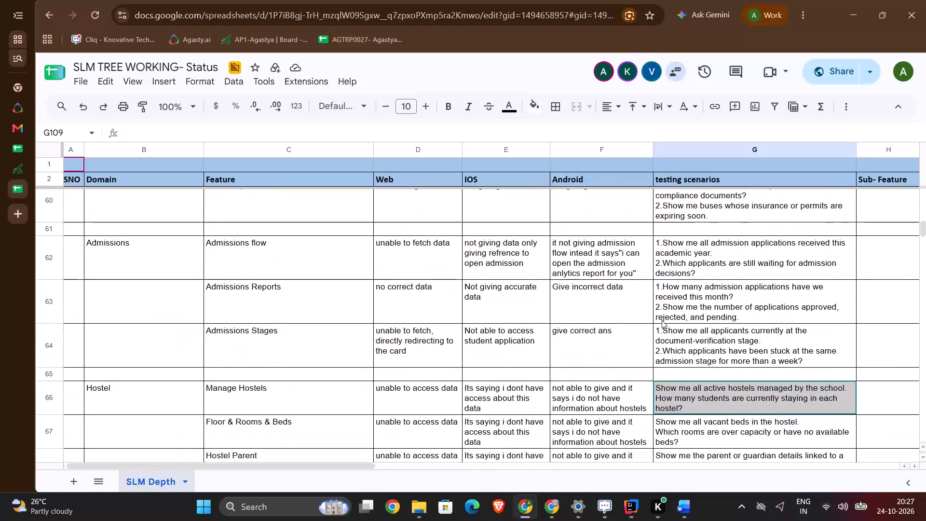
pyautogui.scroll(-10, 662, 320)
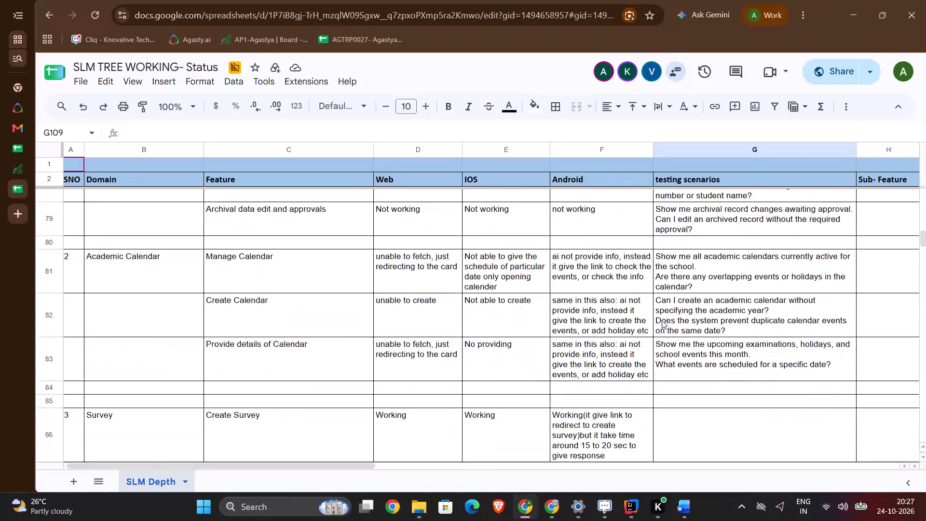
pyautogui.scroll(-4, 662, 320)
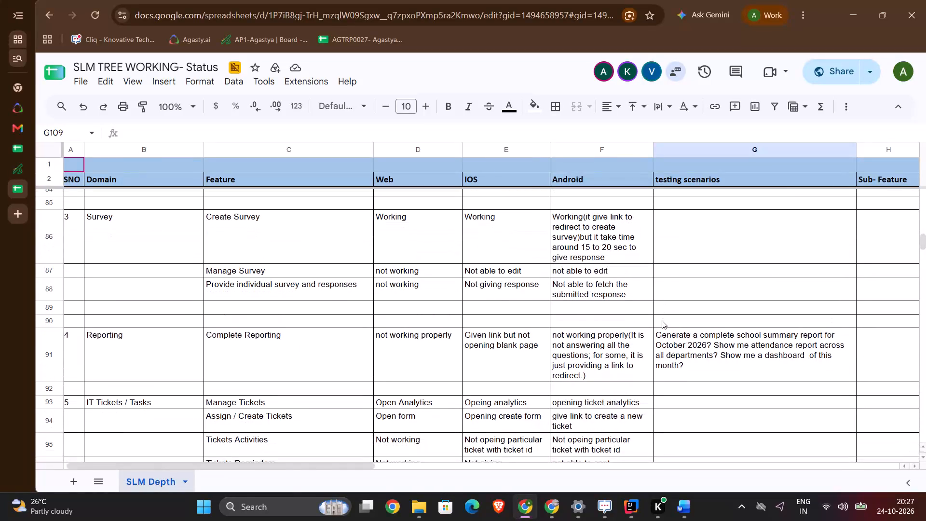
pyautogui.hscroll(1, 662, 320)
# Check the Word document's closing part, from Academic Calendar to the Quick Cross-Verify Cheat Sheet, for questions on the domains still lacking scenarios.
pyautogui.hotkey('alt', 'Tab')
pyautogui.scroll(-3, 463, 342)
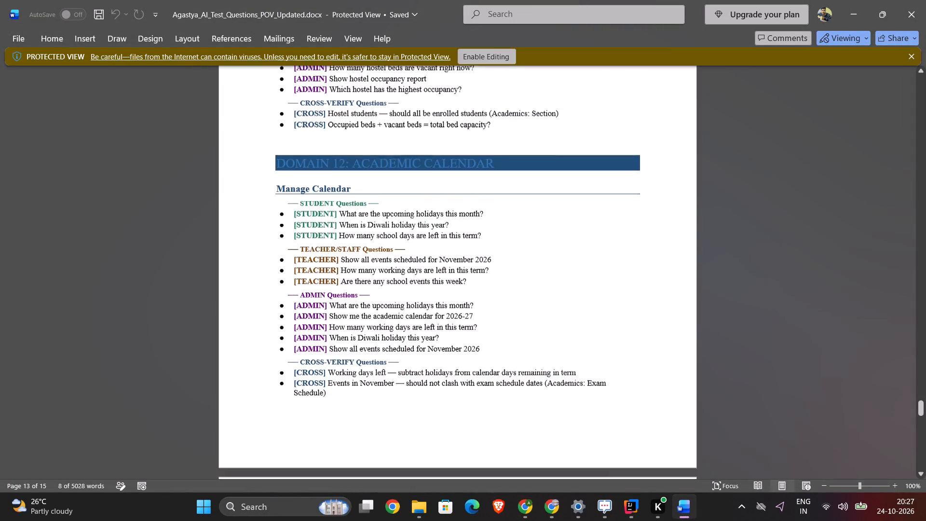
pyautogui.scroll(-6, 463, 342)
pyautogui.scroll(1, 463, 342)
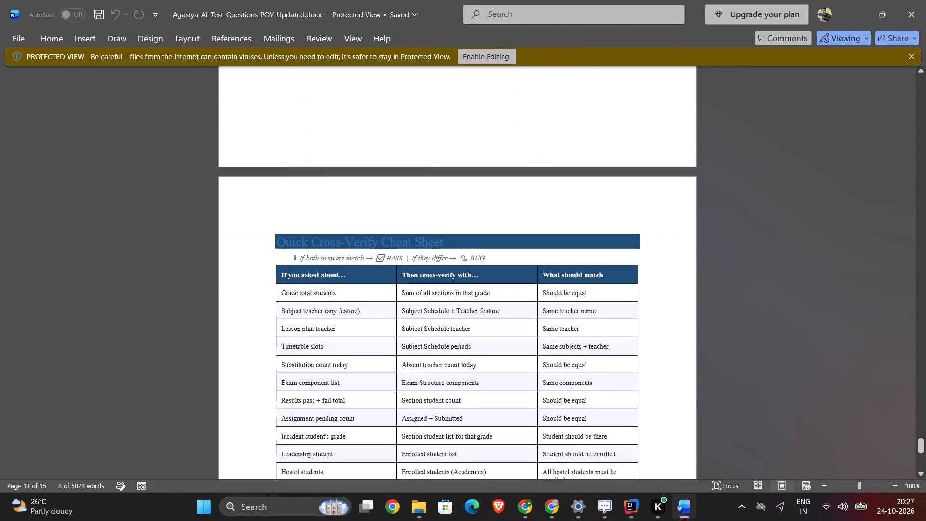
pyautogui.scroll(1, 463, 342)
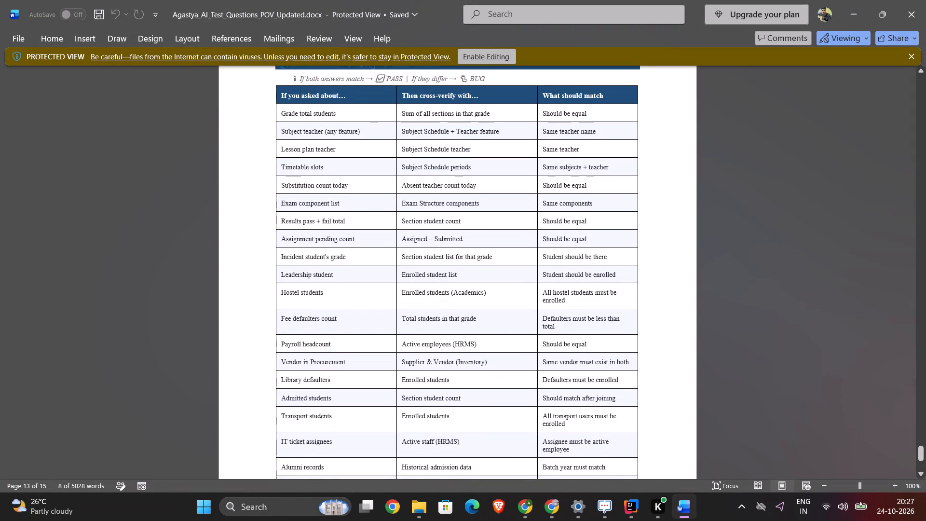
pyautogui.scroll(2, 463, 342)
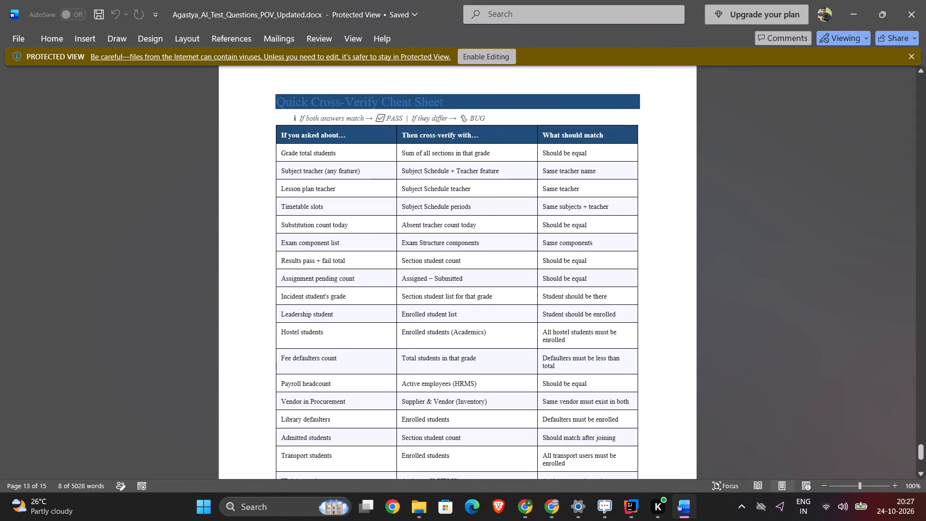
pyautogui.scroll(1, 463, 342)
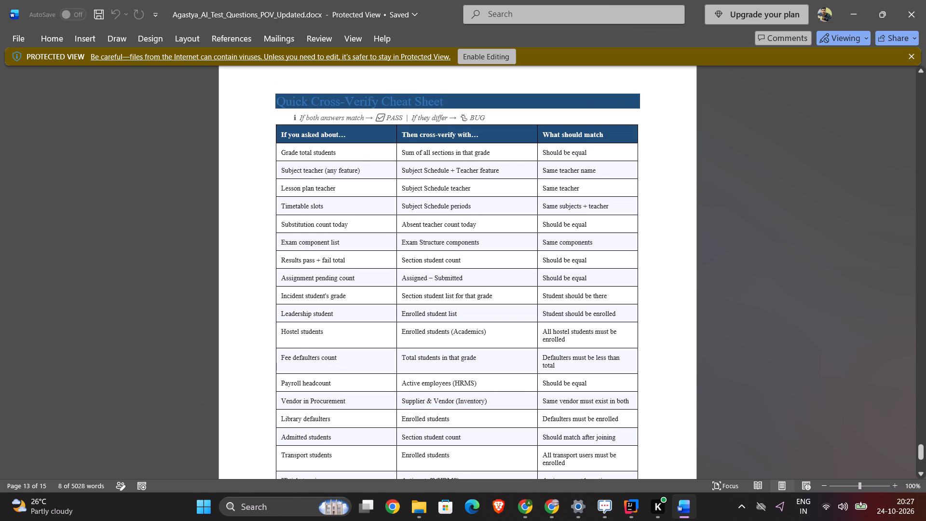
pyautogui.scroll(16, 463, 342)
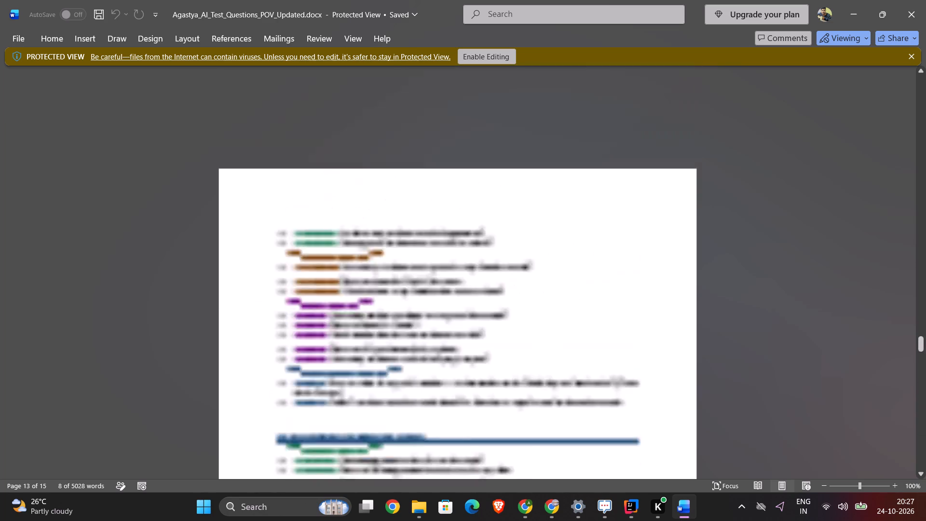
pyautogui.scroll(5, 463, 342)
# Read the Word document from the Section feature through HRMS, Finance, Visitor Management, Library and Transport to Admissions for questions matching the unfilled rows.
pyautogui.scroll(-4, 463, 342)
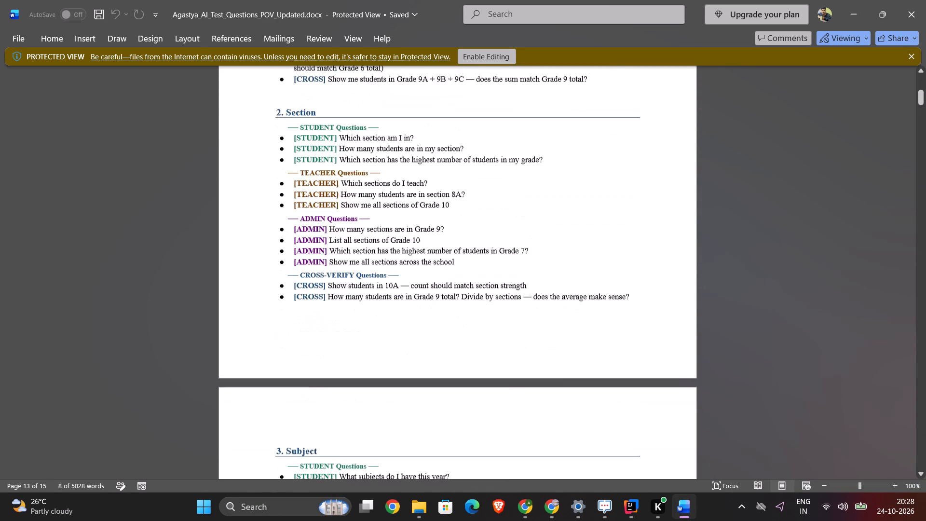
pyautogui.scroll(-10, 463, 342)
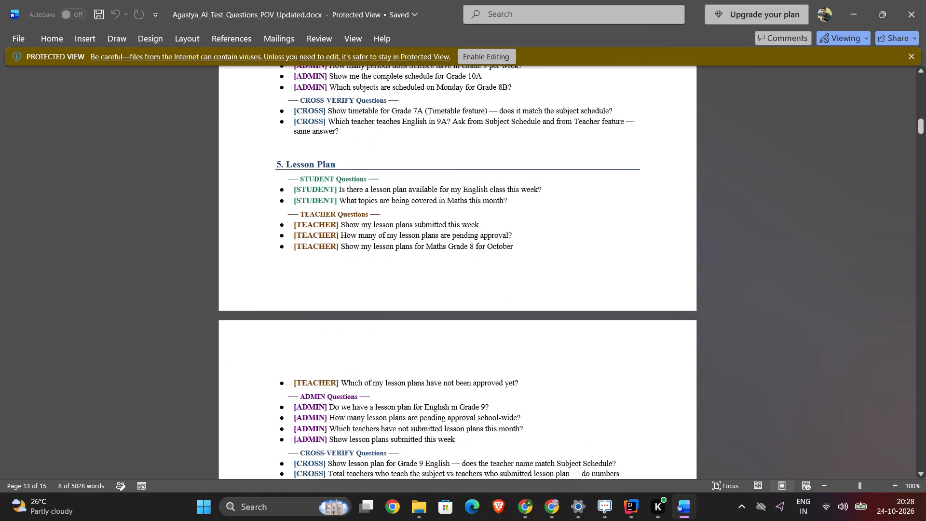
pyautogui.scroll(-8, 463, 342)
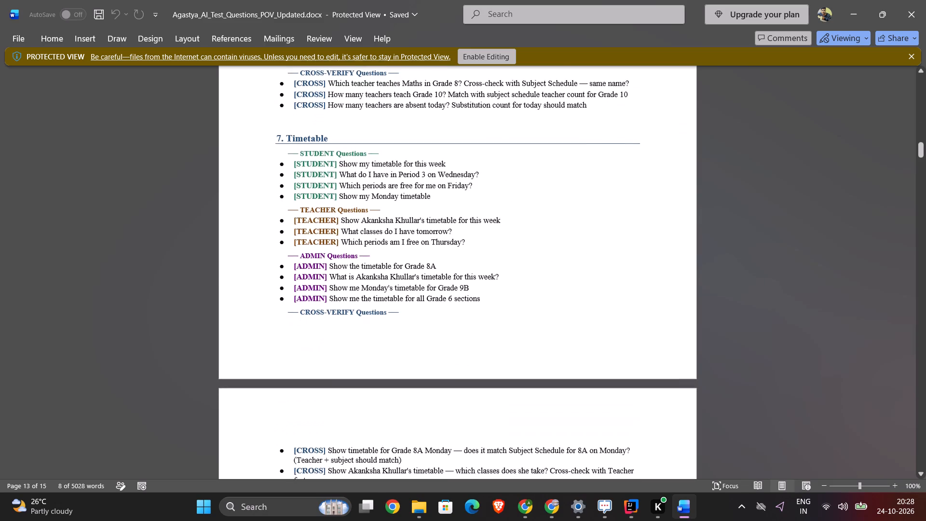
pyautogui.scroll(-8, 463, 342)
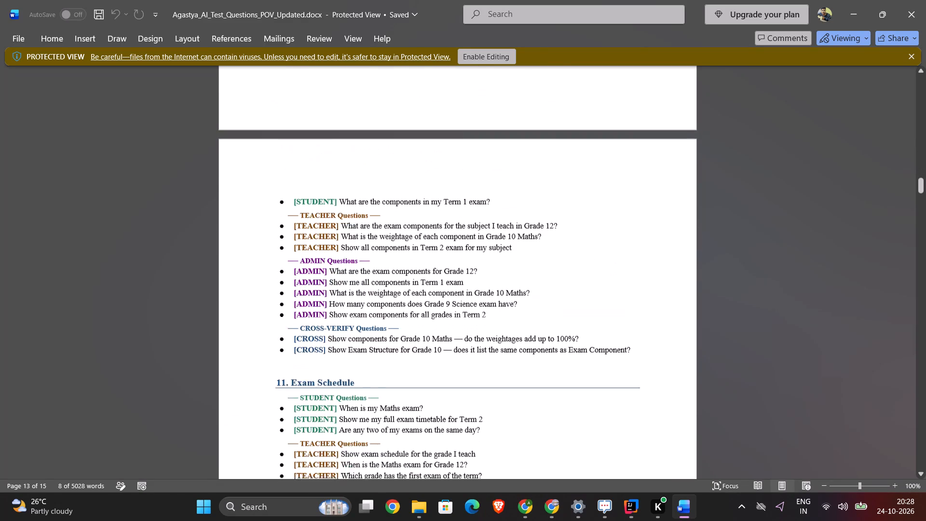
pyautogui.scroll(-8, 463, 342)
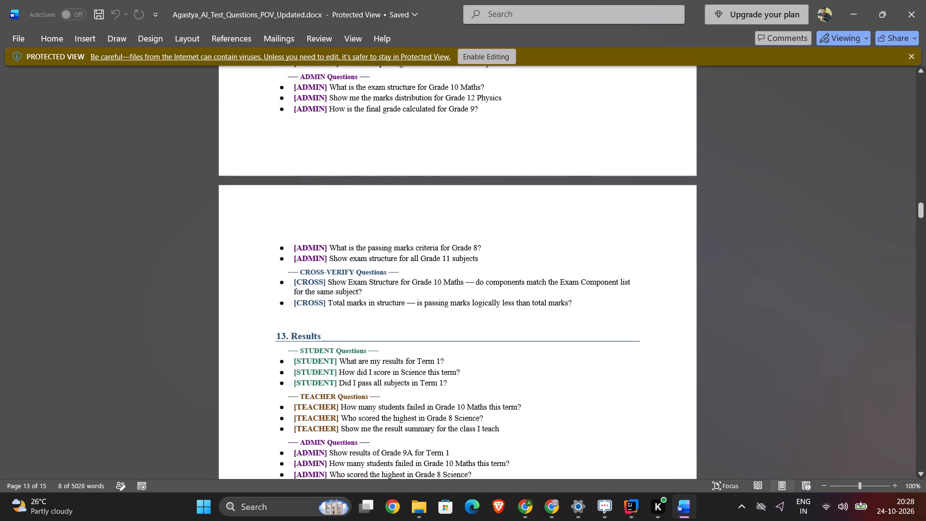
pyautogui.scroll(-9, 463, 342)
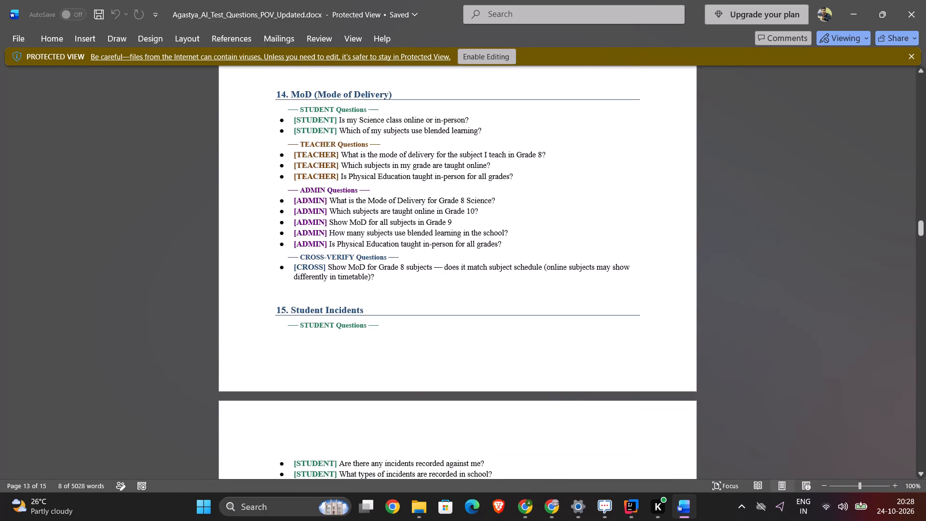
pyautogui.scroll(-9, 463, 342)
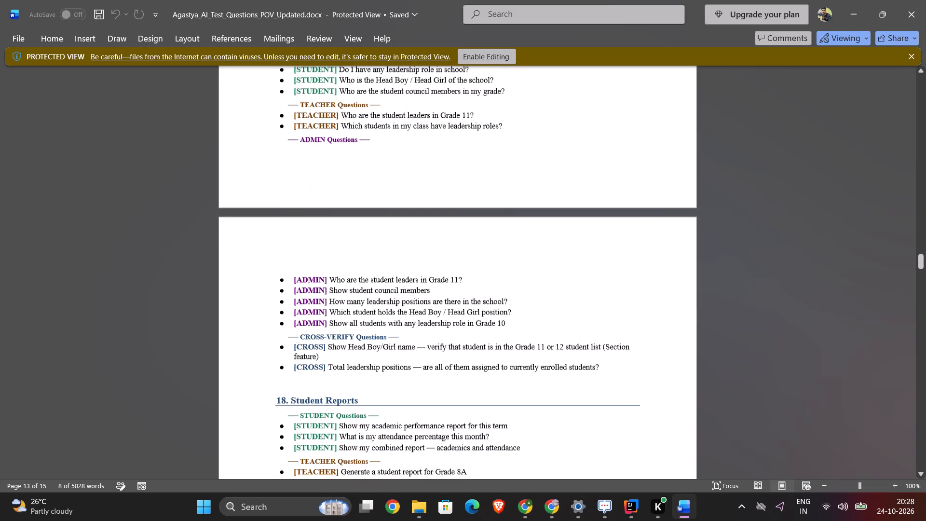
pyautogui.scroll(-2, 463, 342)
pyautogui.scroll(-6, 300, 356)
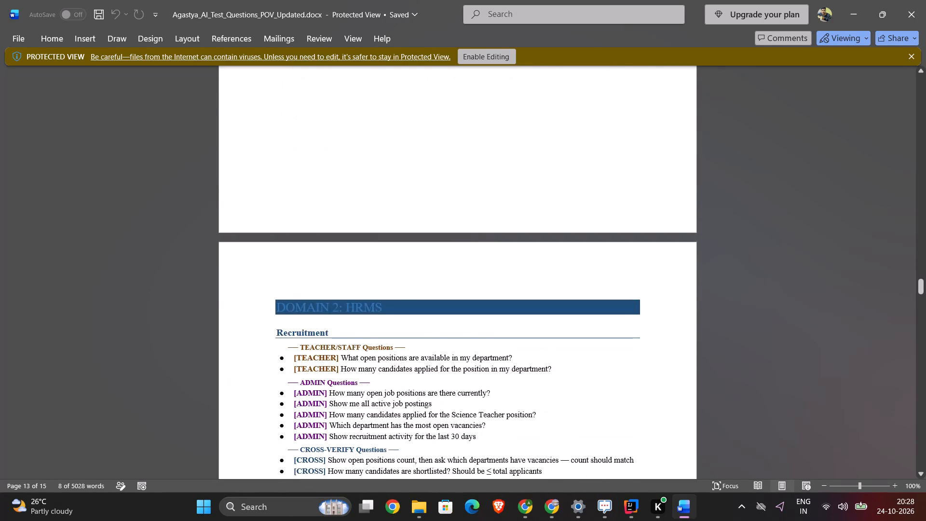
pyautogui.scroll(-9, 300, 356)
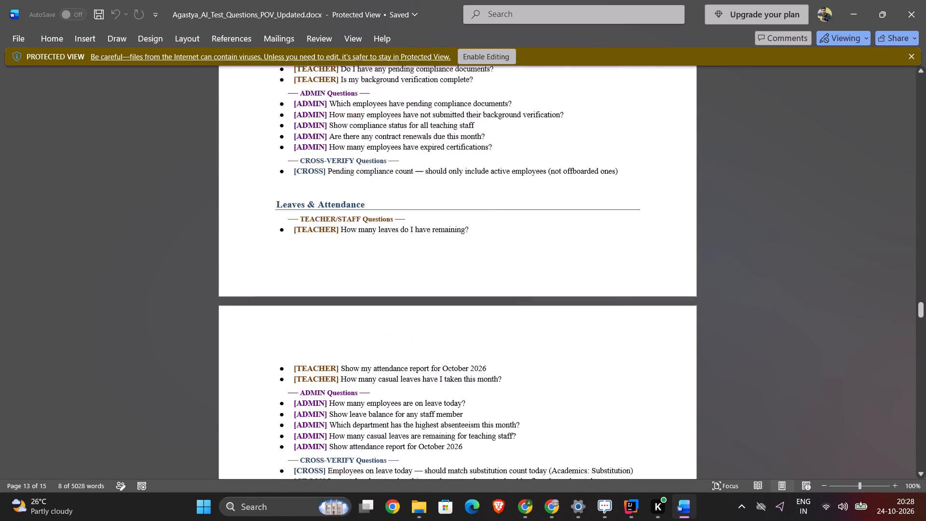
pyautogui.scroll(-4, 300, 356)
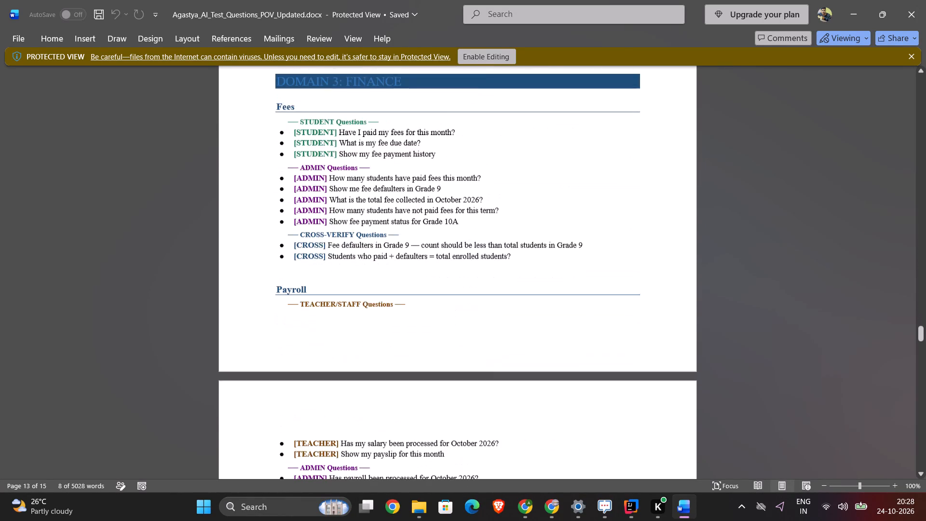
pyautogui.scroll(-6, 300, 356)
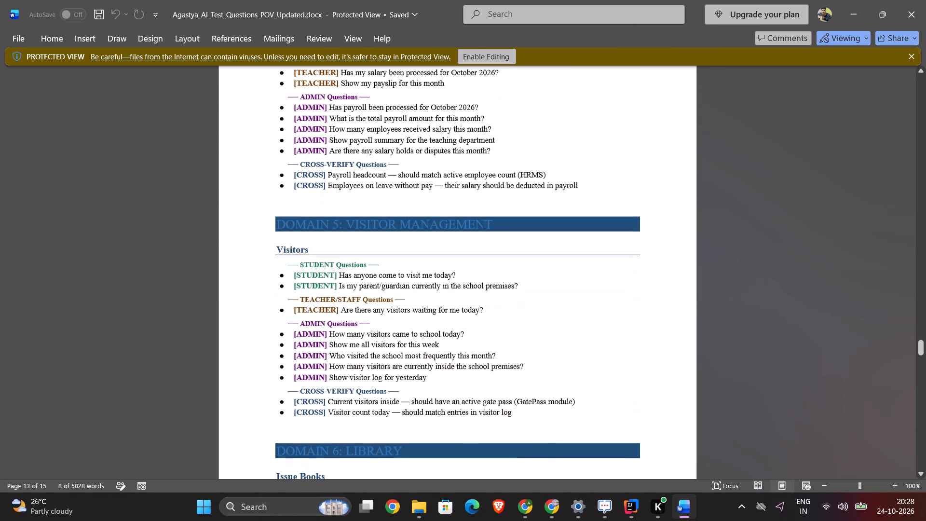
pyautogui.scroll(-3, 300, 356)
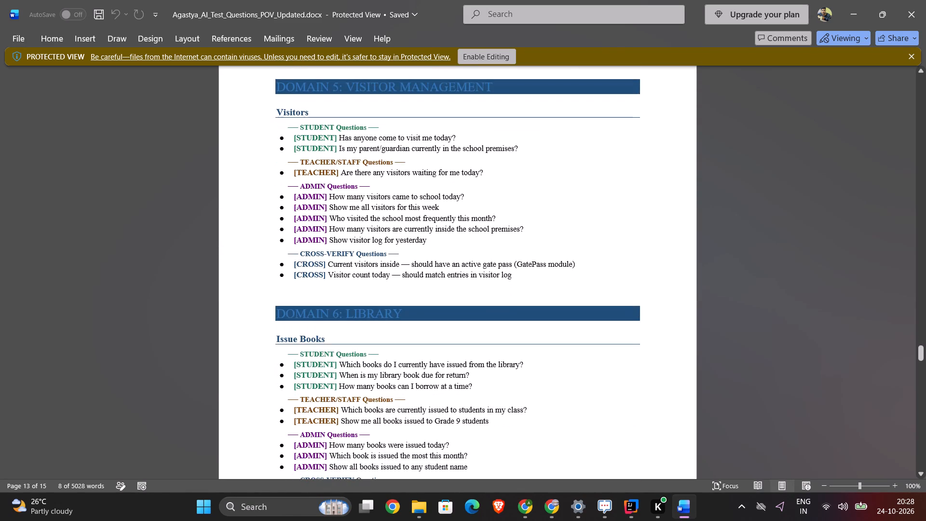
pyautogui.scroll(-5, 300, 356)
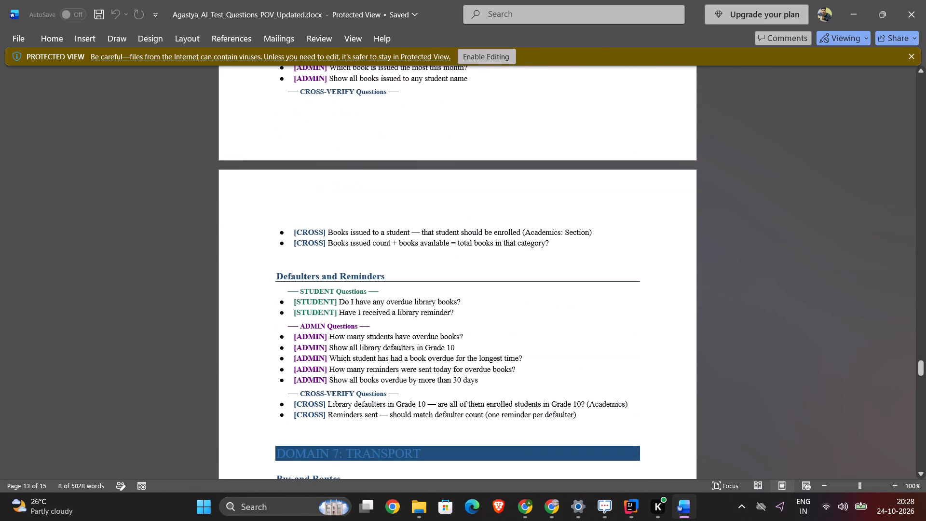
pyautogui.scroll(-5, 300, 356)
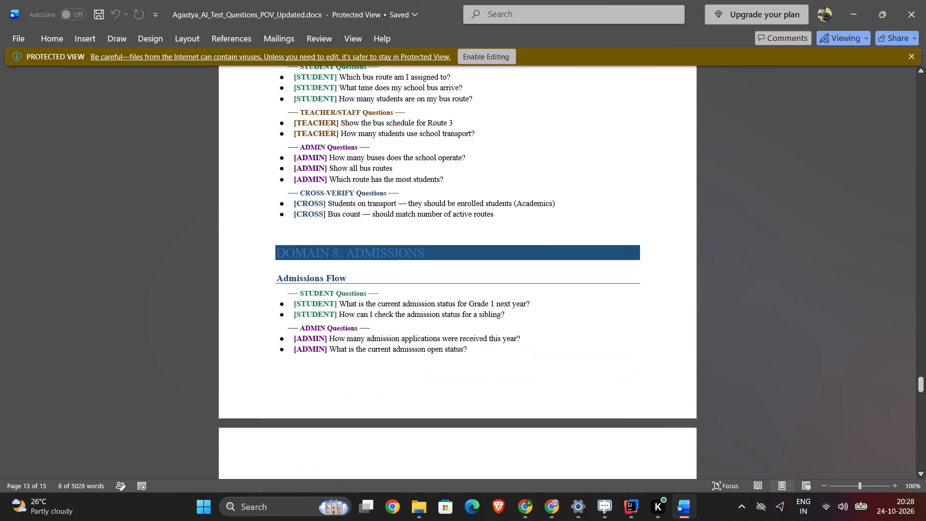
pyautogui.scroll(-14, 300, 356)
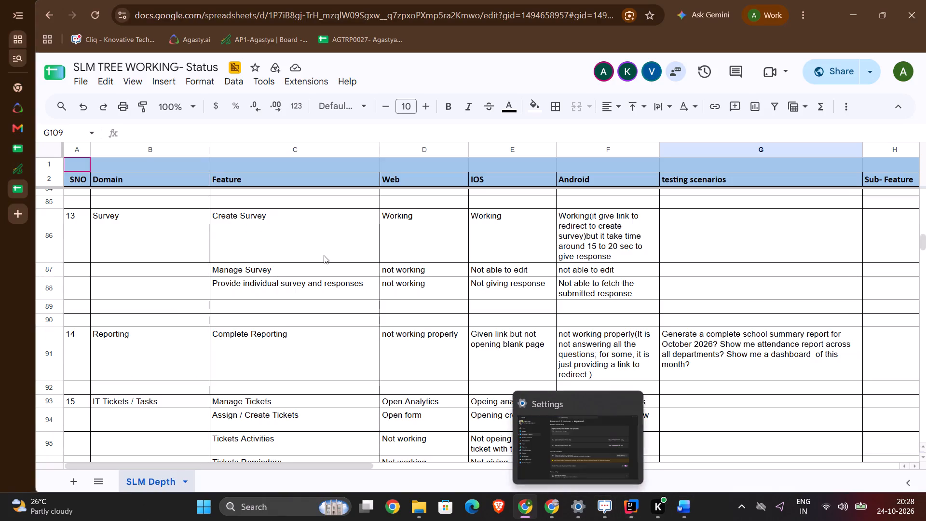
# In a new Agastya conversation, ask "give me the ques that are asked to you about Tickets" and wait for the reply.
pyautogui.click(14, 112)
pyautogui.click(342, 404)
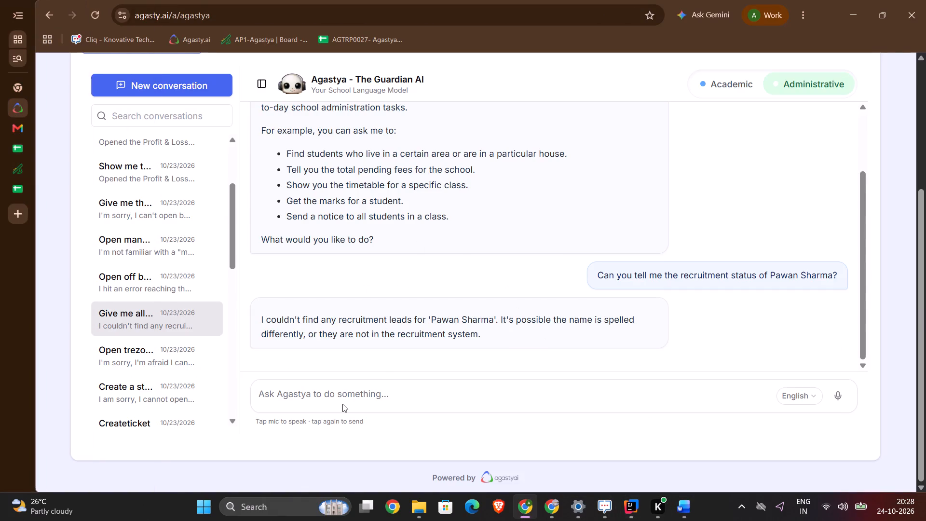
pyautogui.click(139, 92)
pyautogui.click(306, 390)
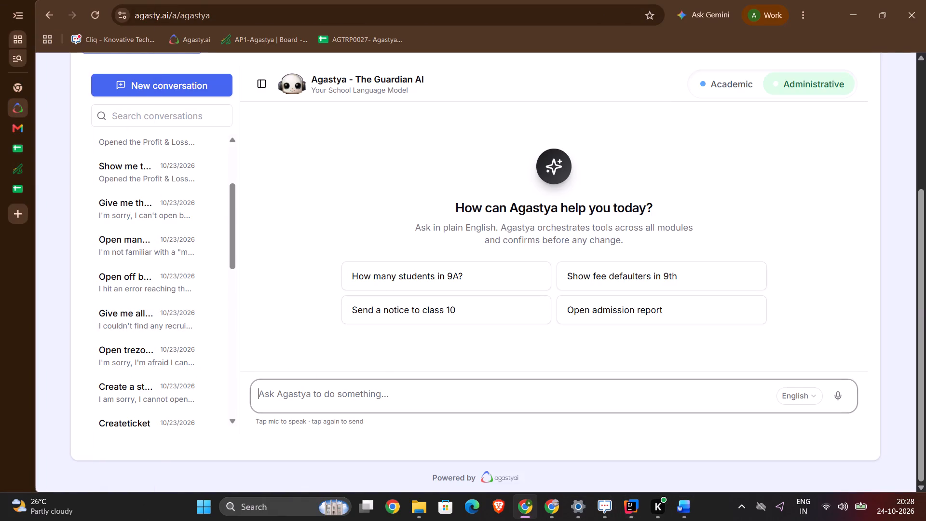
pyautogui.write('give me the ques that are asked')
pyautogui.press('space')
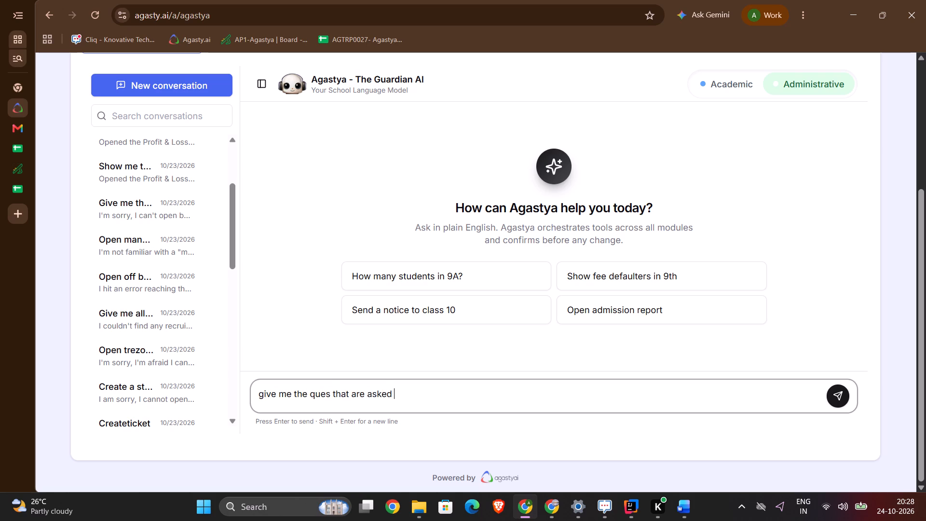
pyautogui.write('to you abhit')
pyautogui.press('space')
pyautogui.press('BackSpace')
pyautogui.press('BackSpace')
pyautogui.press('BackSpace')
pyautogui.press('BackSpace')
pyautogui.press('BackSpace')
pyautogui.write('bout Tic')
pyautogui.write('kets')
pyautogui.press('space')
pyautogui.hotkey('alt', 'Tab')
pyautogui.hotkey('alt', 'Tab')
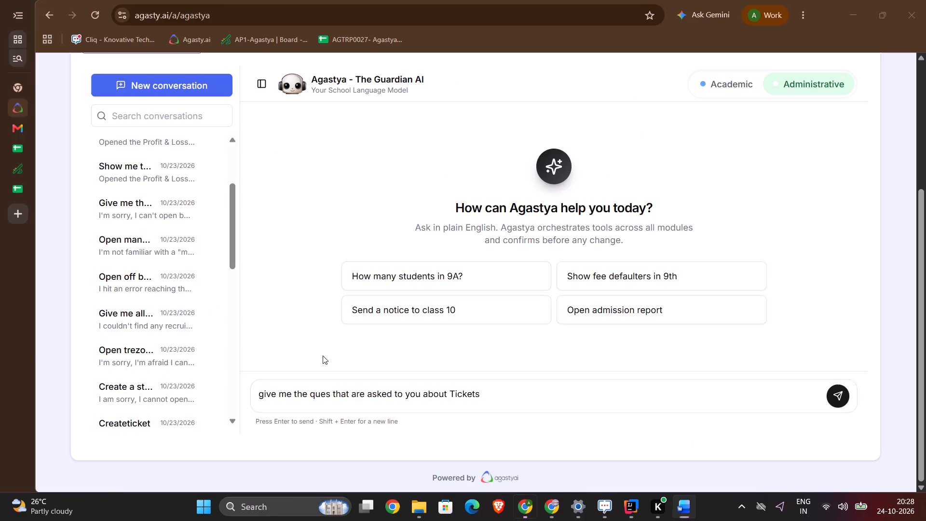
pyautogui.press('Return')
pyautogui.hotkey('alt', 'Tab')
pyautogui.hotkey('alt', 'Tab')
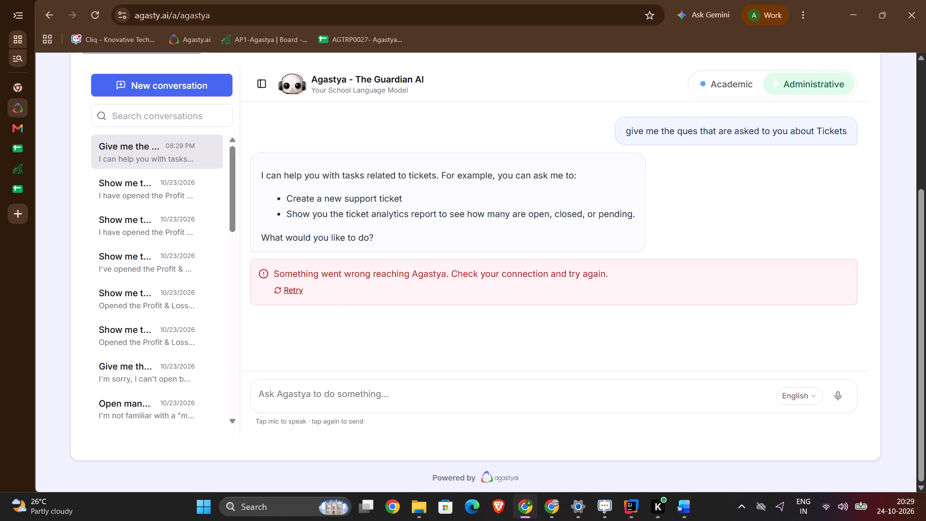
# Copy Agastya's two example ticket requests, creating a support ticket and showing ticket analytics, into the spreadsheet's testing scenarios cell for Manage Tickets.
pyautogui.moveTo(289, 200); pyautogui.dragTo(633, 219)
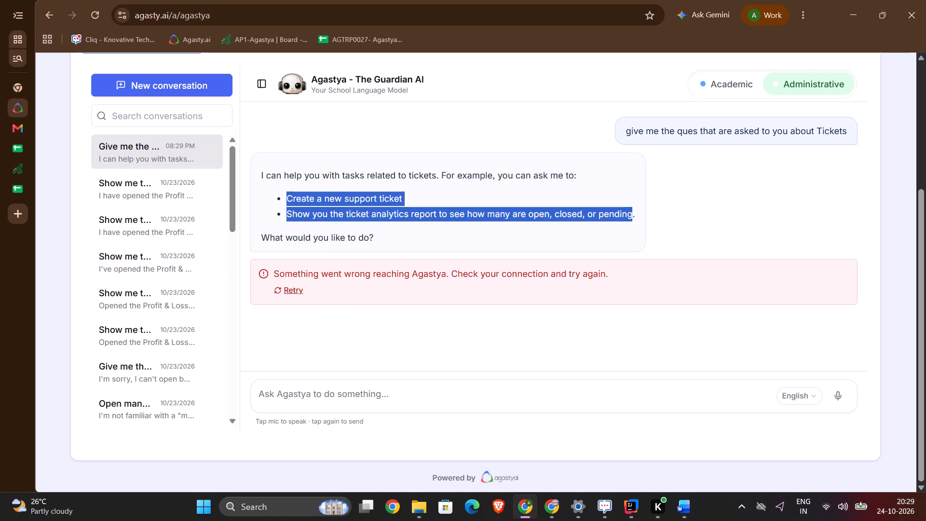
pyautogui.moveTo(633, 219); pyautogui.dragTo(633, 218)
pyautogui.hotkey('ctrl', 'c')
pyautogui.hotkey('alt', 'Tab')
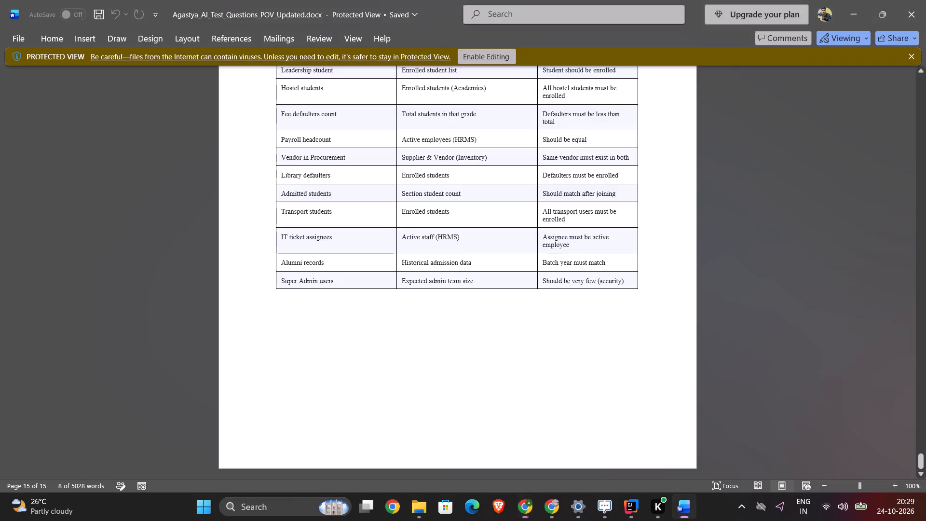
pyautogui.hotkey('alt', 'Tab')
pyautogui.click(46, 191)
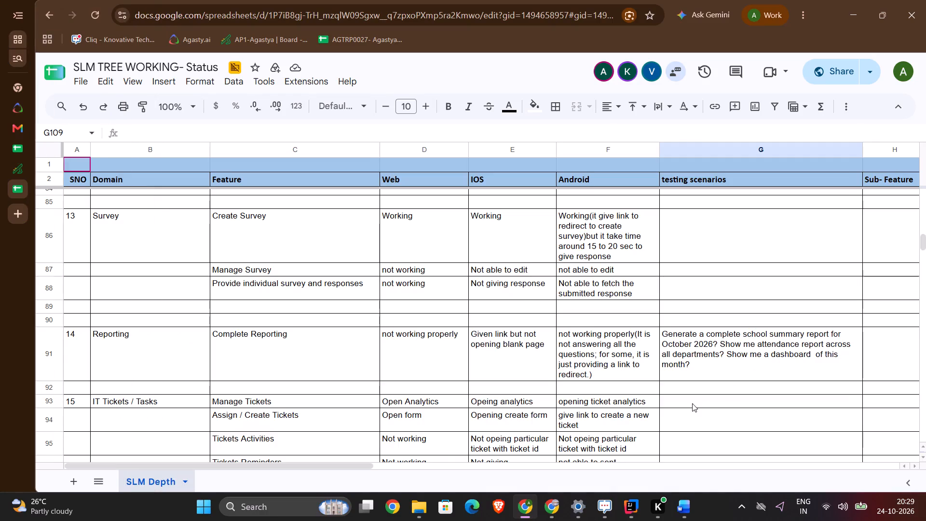
pyautogui.tripleClick(692, 401)
pyautogui.click(692, 401)
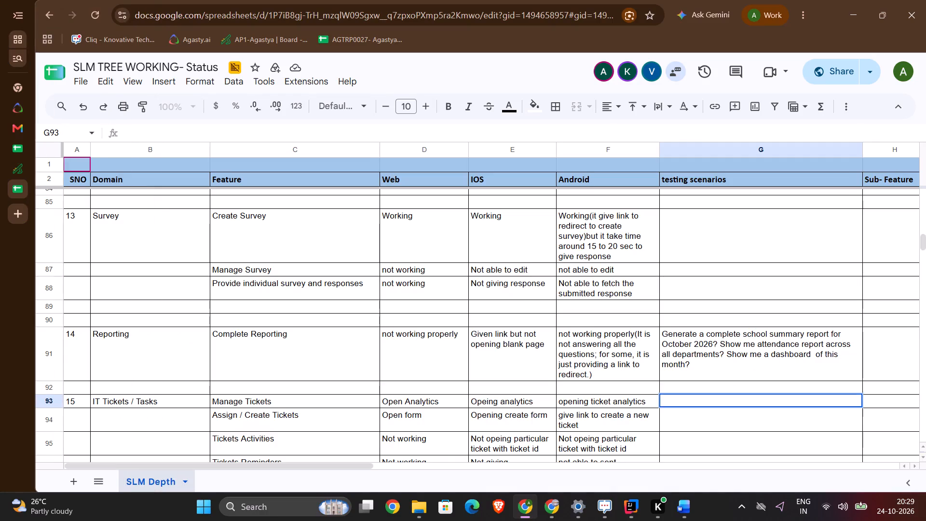
pyautogui.hotkey('ctrl', 'v')
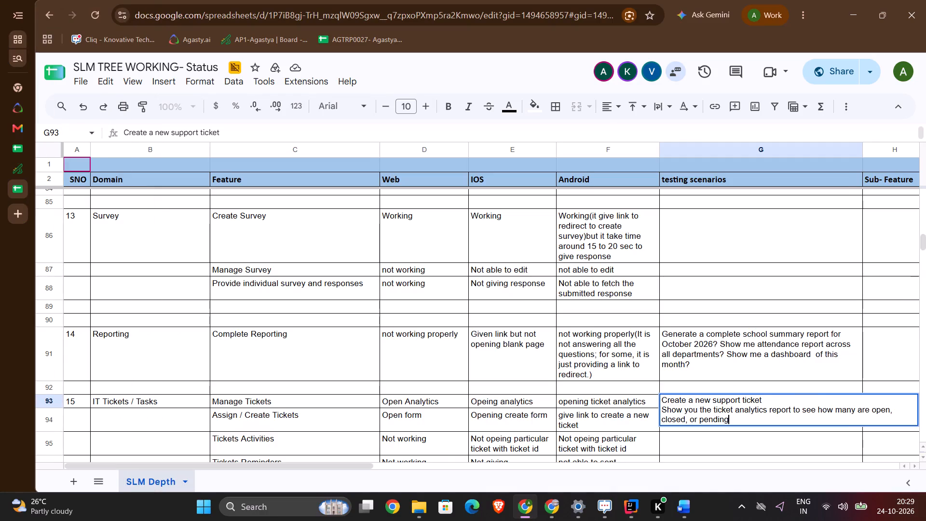
pyautogui.tripleClick(721, 402)
pyautogui.click(721, 402)
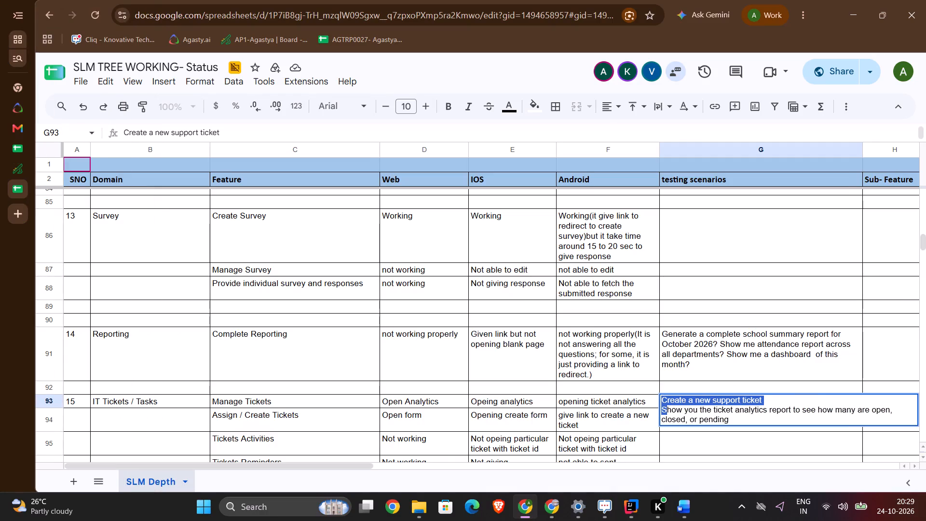
pyautogui.click(721, 402)
pyautogui.click(745, 379)
# Copy the line "Create a new support ticket" from the Manage Tickets scenarios into the Assign / Create Tickets testing scenarios cell.
pyautogui.scroll(-1, 745, 379)
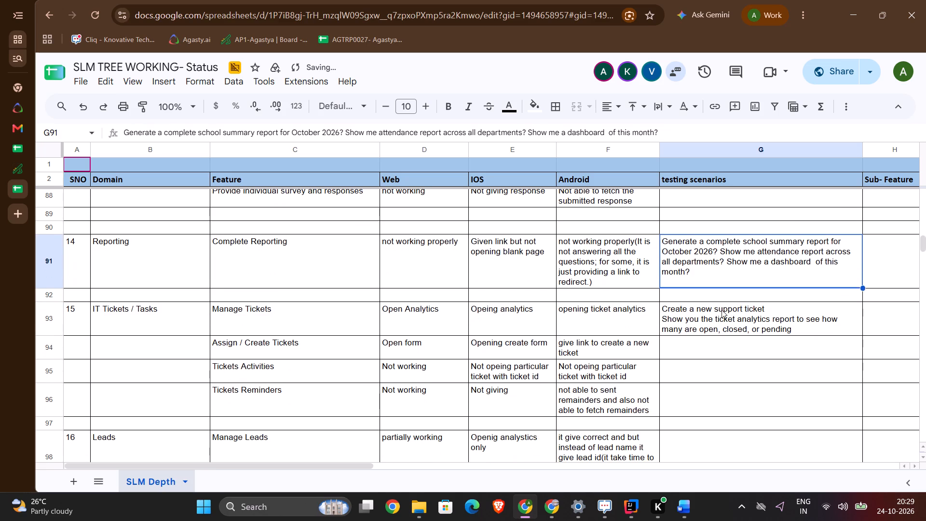
pyautogui.click(722, 309)
pyautogui.tripleClick(719, 307)
pyautogui.click(719, 307)
pyautogui.hotkey('ctrl', 'c')
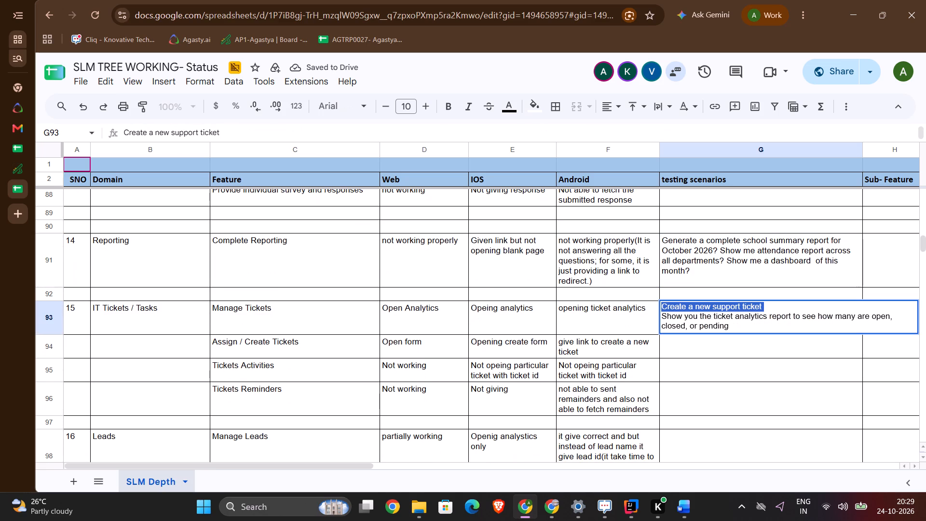
pyautogui.click(691, 349)
pyautogui.tripleClick(691, 349)
pyautogui.click(691, 349)
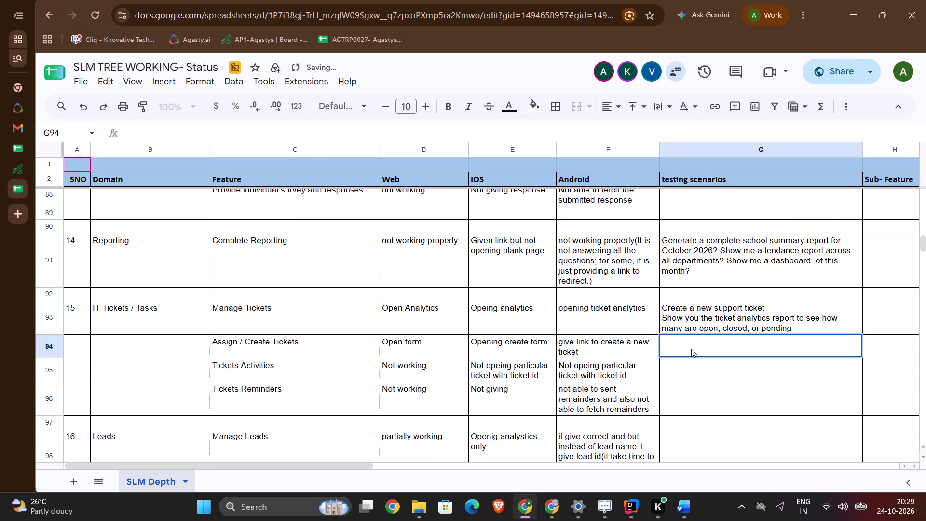
pyautogui.click(694, 340)
pyautogui.hotkey('ctrl', 'v')
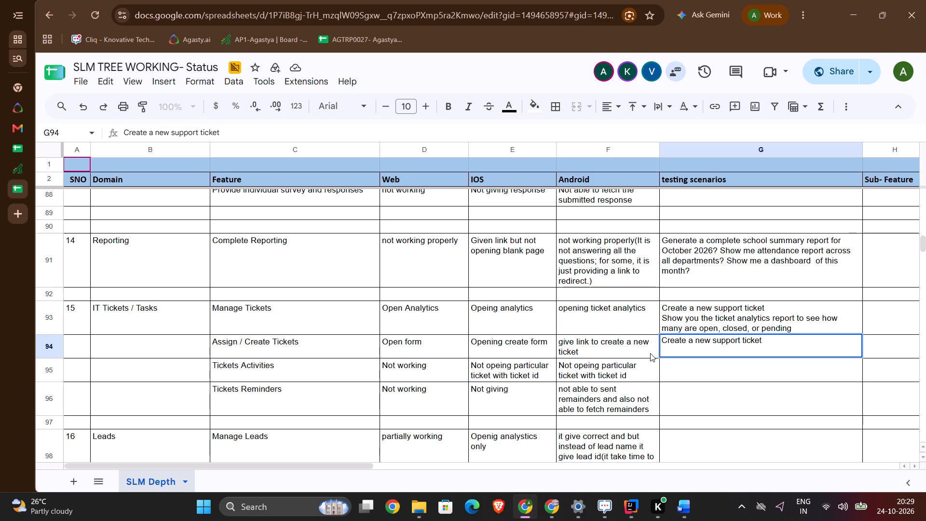
# Begin the testing scenario for Tickets Activities with the word "Give".
pyautogui.tripleClick(700, 364)
pyautogui.click(700, 364)
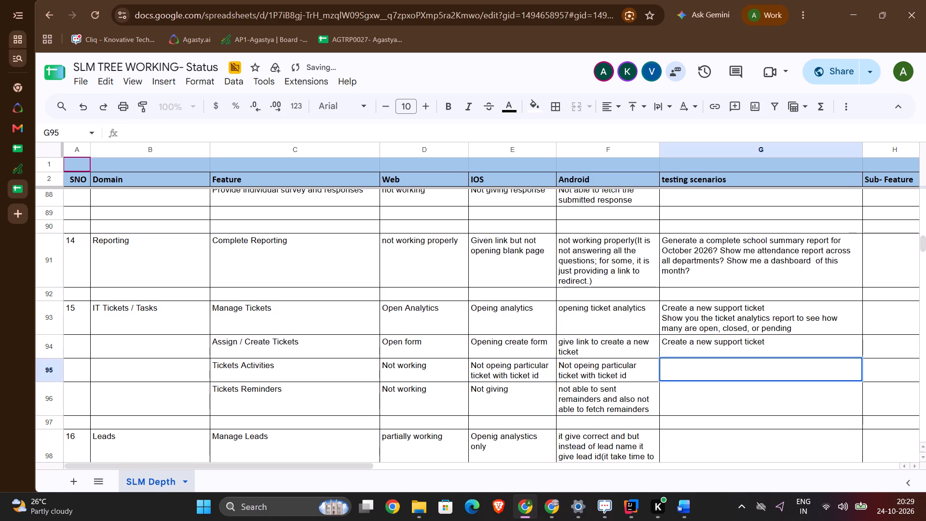
pyautogui.click(700, 364)
pyautogui.write('Gibe the')
pyautogui.press('BackSpace')
pyautogui.press('BackSpace')
pyautogui.press('BackSpace')
pyautogui.press('BackSpace')
pyautogui.press('BackSpace')
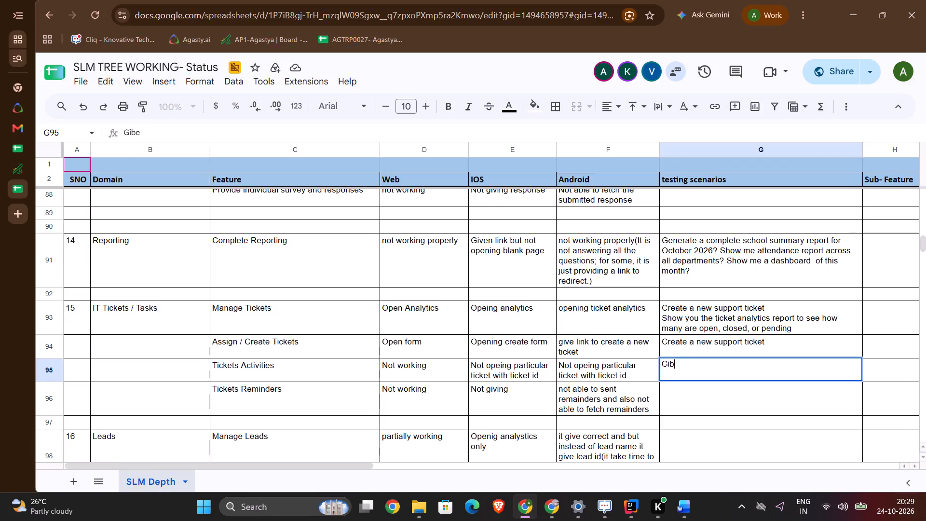
pyautogui.press('BackSpace')
pyautogui.write('ve')
# Look through the past Agastya conversations on the school's income and expenditure for ticket questions, closing the Profit & Loss statements that open.
pyautogui.hotkey('alt', 'Tab')
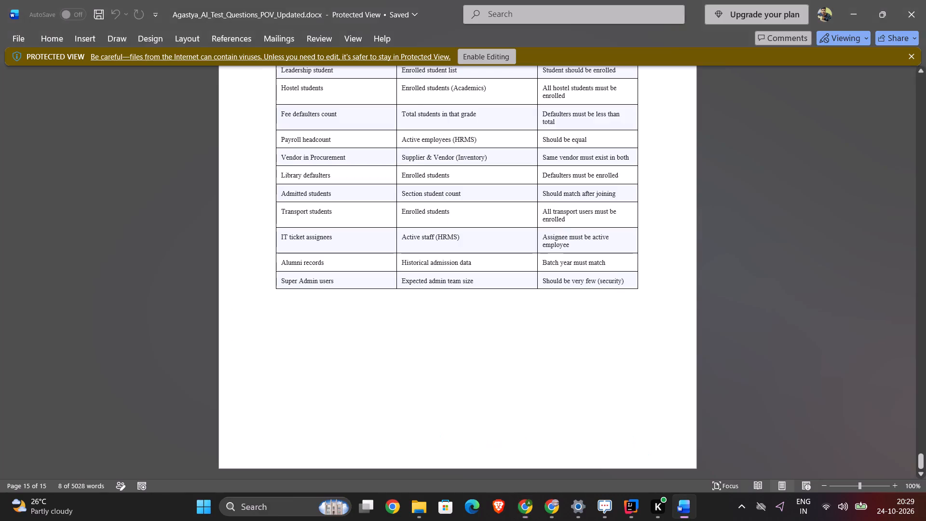
pyautogui.hotkey('alt', 'Tab')
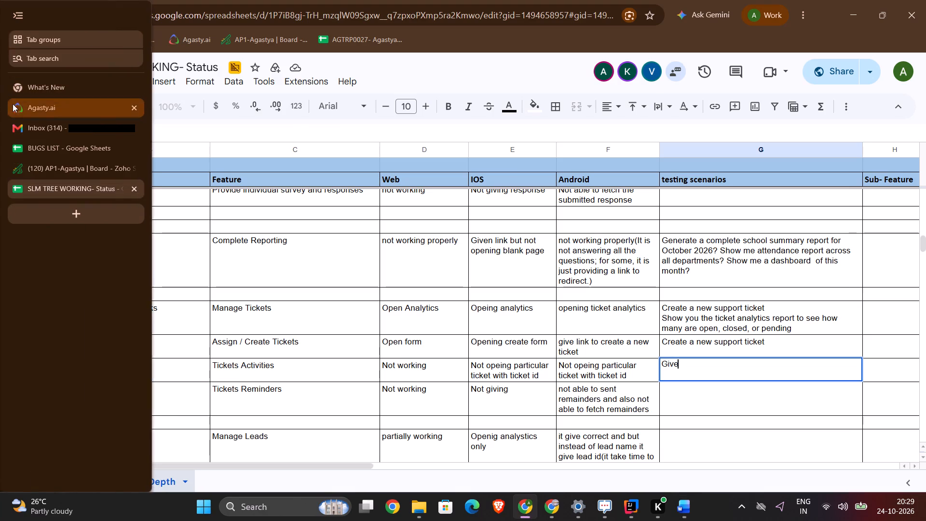
pyautogui.click(13, 104)
pyautogui.click(107, 180)
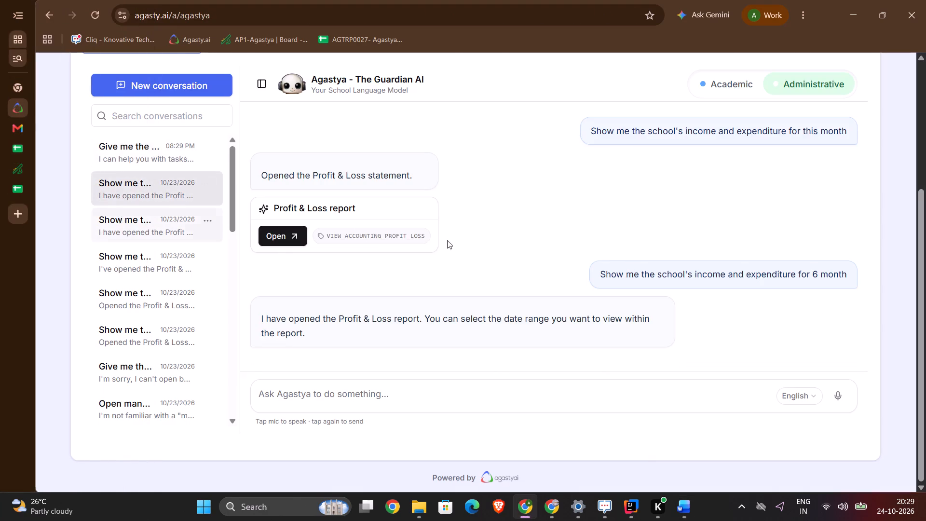
pyautogui.scroll(1, 487, 251)
pyautogui.click(143, 304)
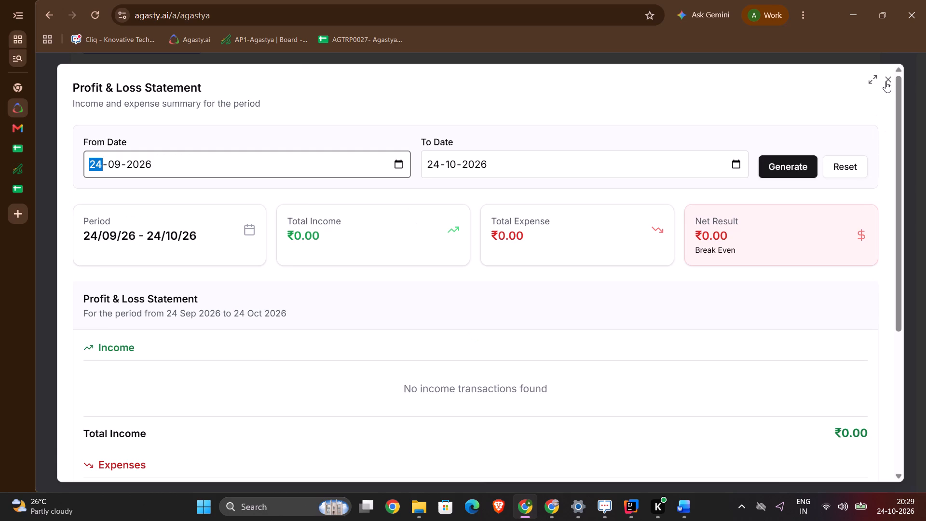
pyautogui.click(888, 81)
pyautogui.scroll(-1, 282, 311)
pyautogui.click(129, 270)
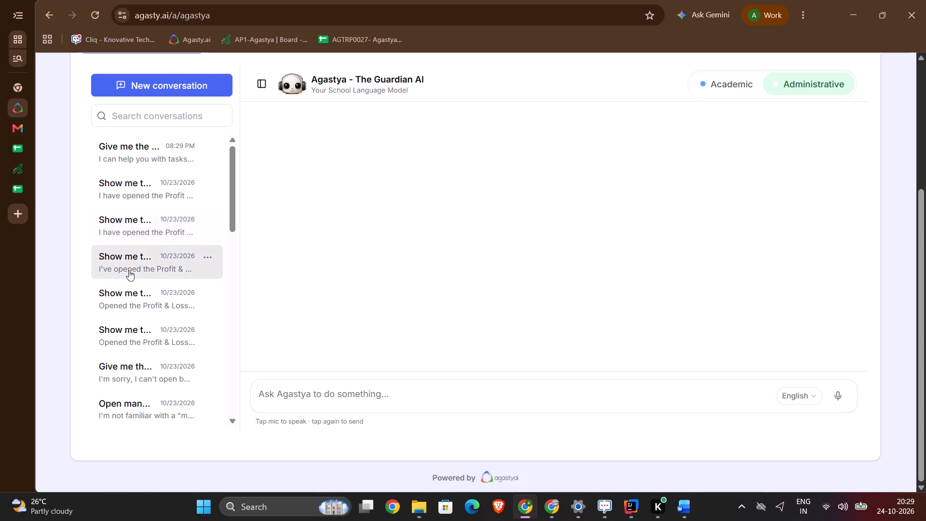
pyautogui.click(885, 81)
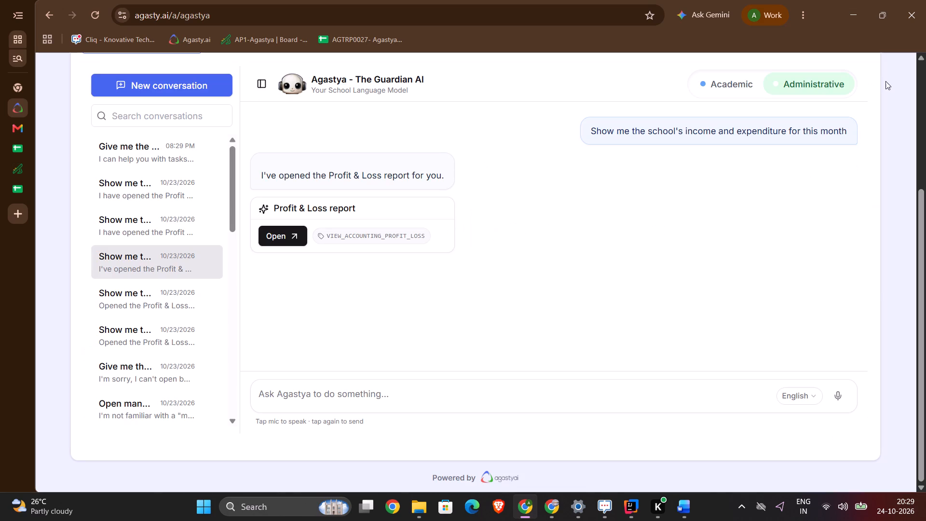
pyautogui.click(144, 308)
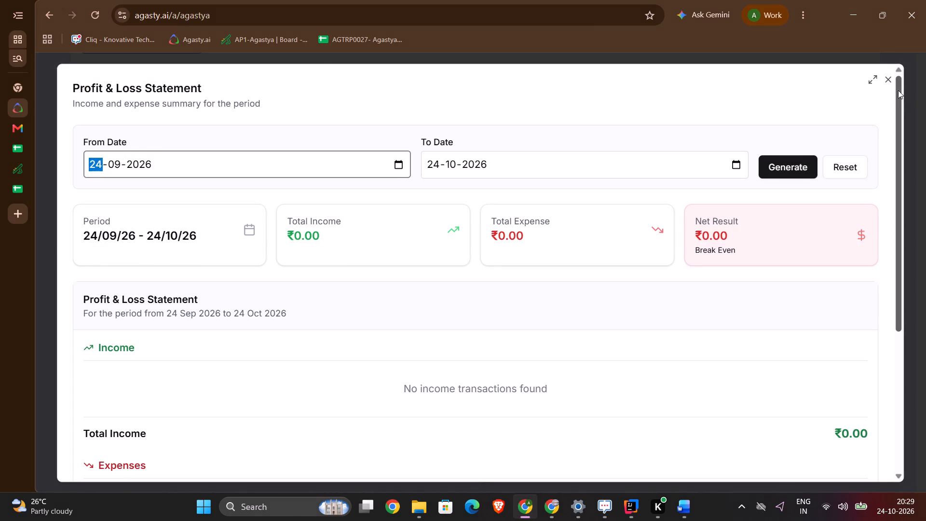
pyautogui.click(885, 76)
pyautogui.click(124, 338)
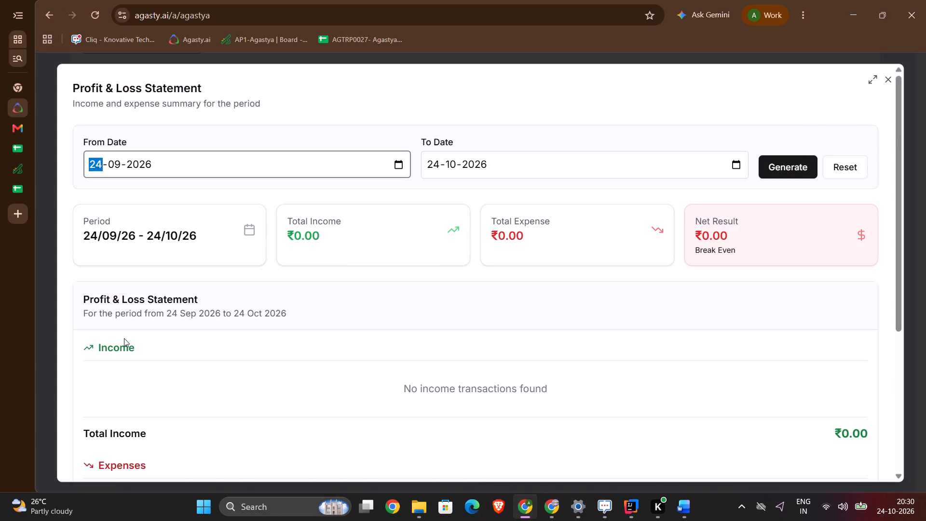
pyautogui.click(886, 81)
pyautogui.scroll(-1, 476, 292)
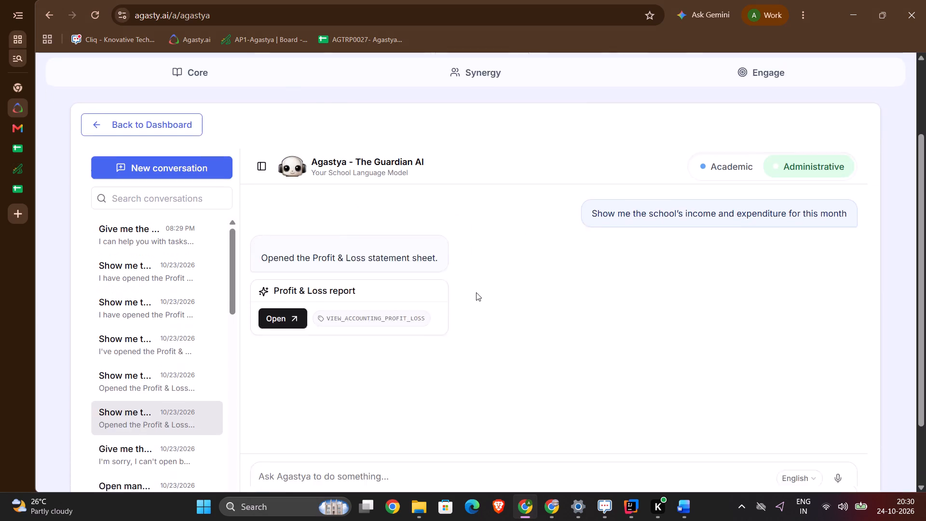
pyautogui.scroll(-1, 476, 292)
pyautogui.click(162, 370)
pyautogui.scroll(-1, 347, 329)
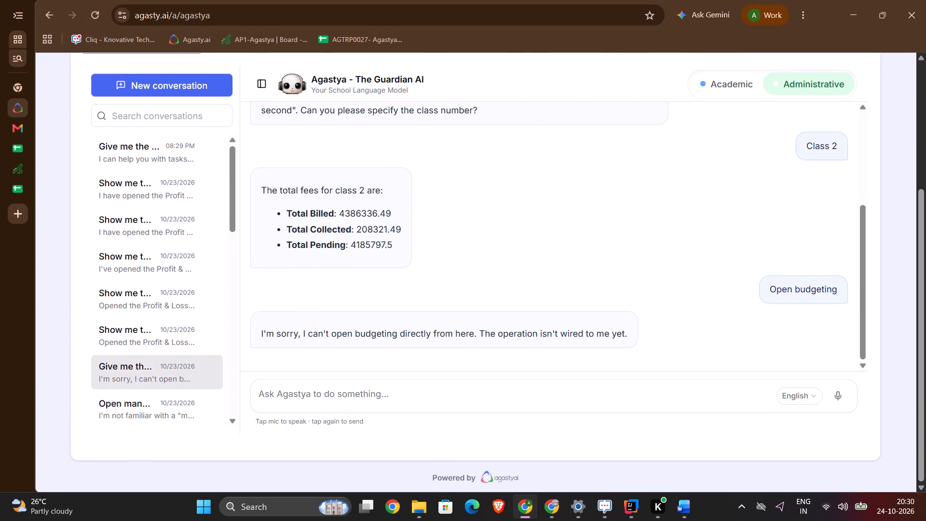
pyautogui.scroll(-1, 347, 329)
pyautogui.click(124, 402)
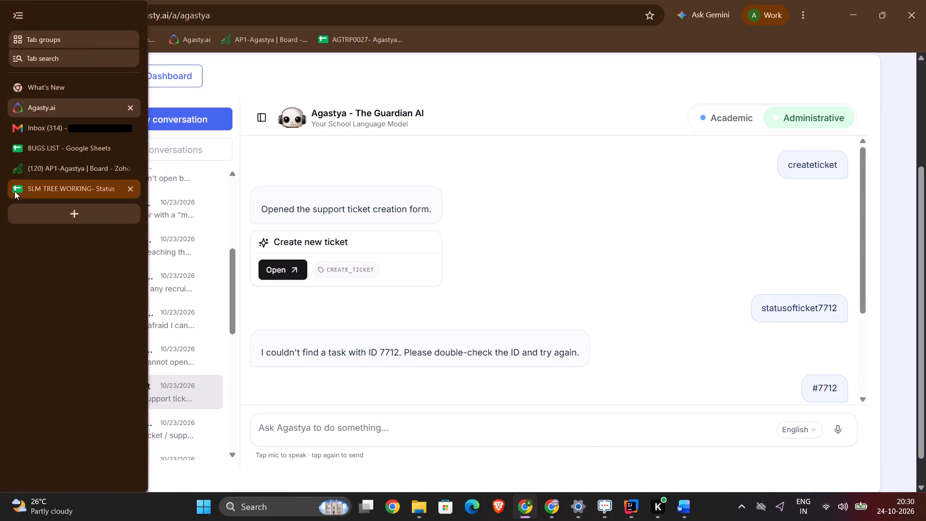
# In the SLM TREE WORKING- Status spreadsheet, complete the Tickets Activities testing scenario to read "Give the status of ticket number 7712".
pyautogui.click(16, 191)
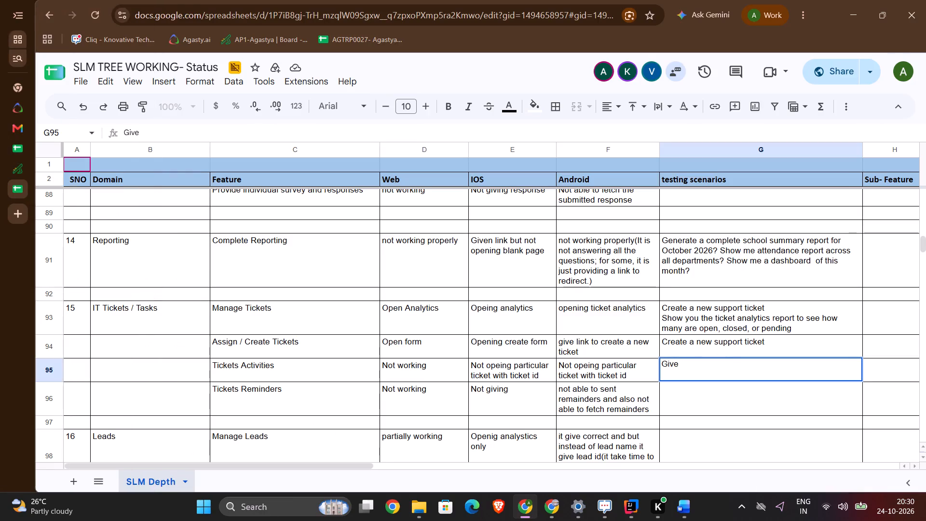
pyautogui.press('space')
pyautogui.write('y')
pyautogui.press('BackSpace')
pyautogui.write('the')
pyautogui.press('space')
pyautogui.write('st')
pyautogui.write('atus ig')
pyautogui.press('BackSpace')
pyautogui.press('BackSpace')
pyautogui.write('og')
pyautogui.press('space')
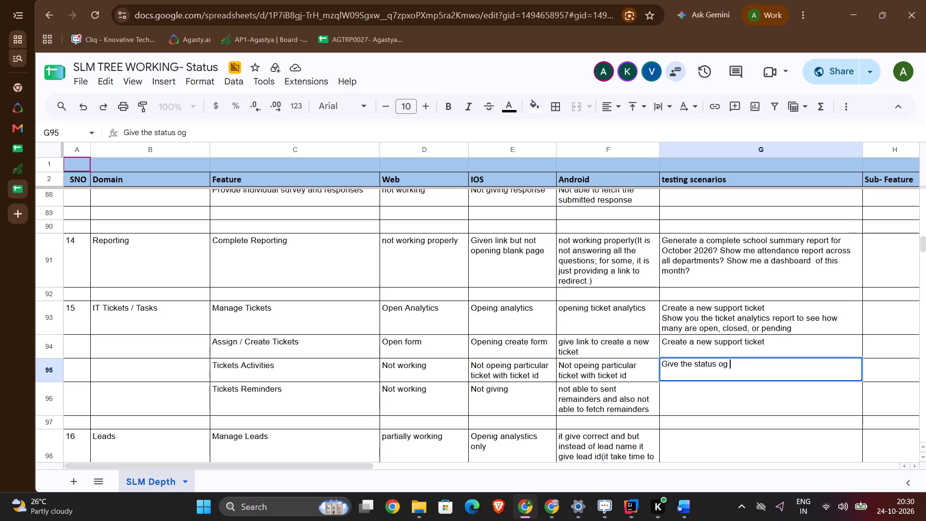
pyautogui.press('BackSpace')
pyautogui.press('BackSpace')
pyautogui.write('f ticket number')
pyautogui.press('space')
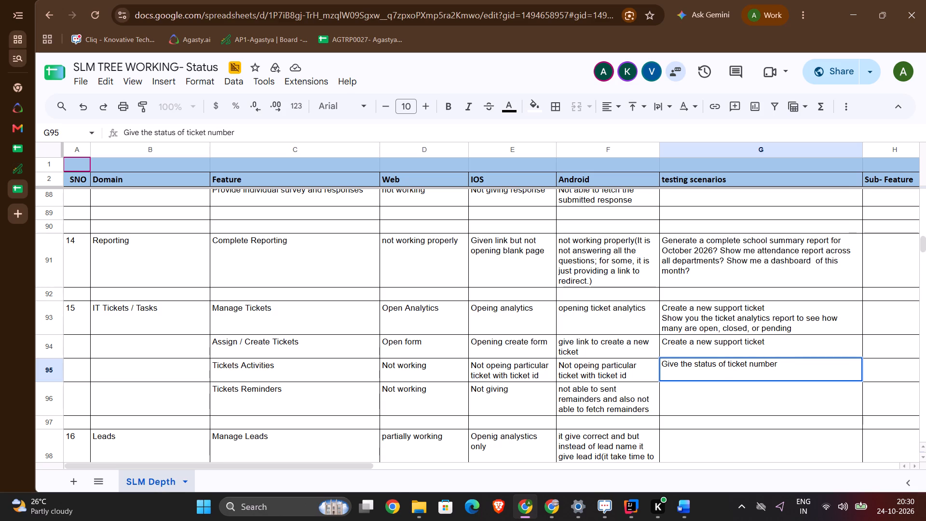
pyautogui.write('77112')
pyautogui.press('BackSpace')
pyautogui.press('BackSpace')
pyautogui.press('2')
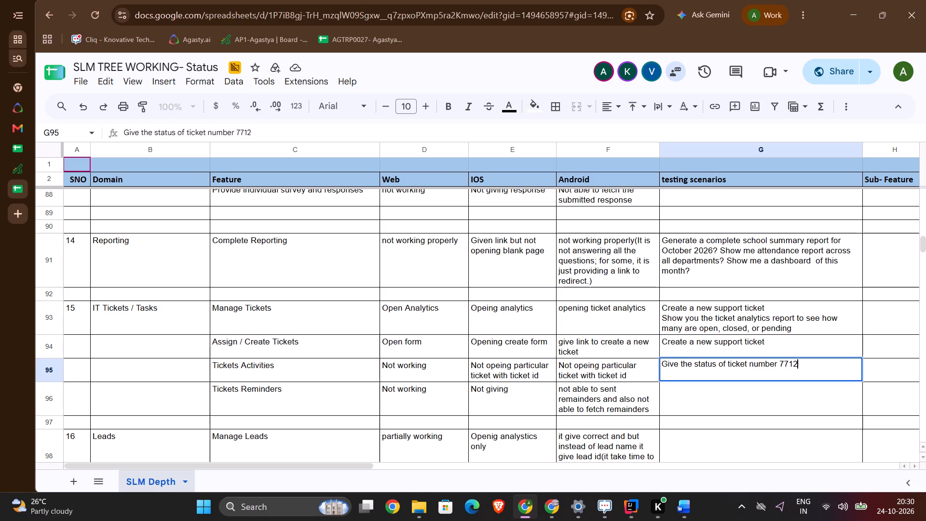
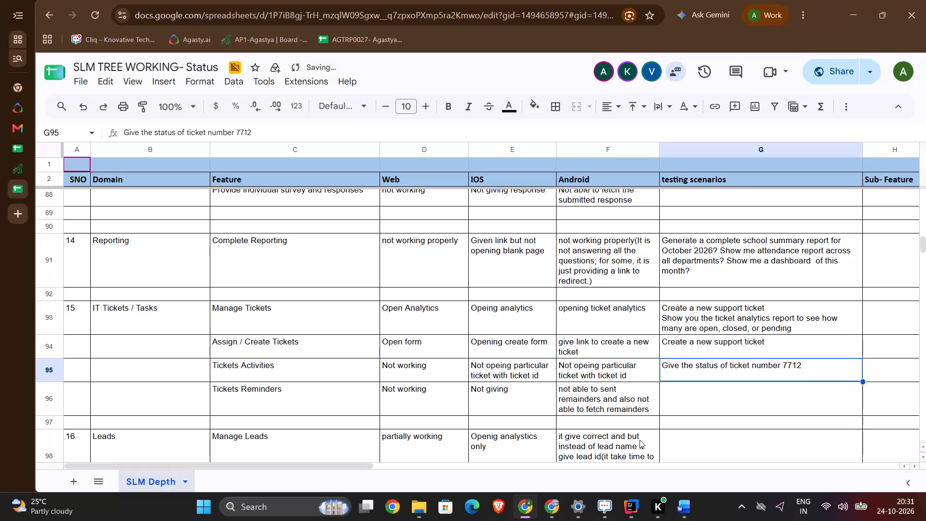
# End the Tickets Activities testing scenario about ticket 7712's status with a question mark.
pyautogui.tripleClick(805, 368)
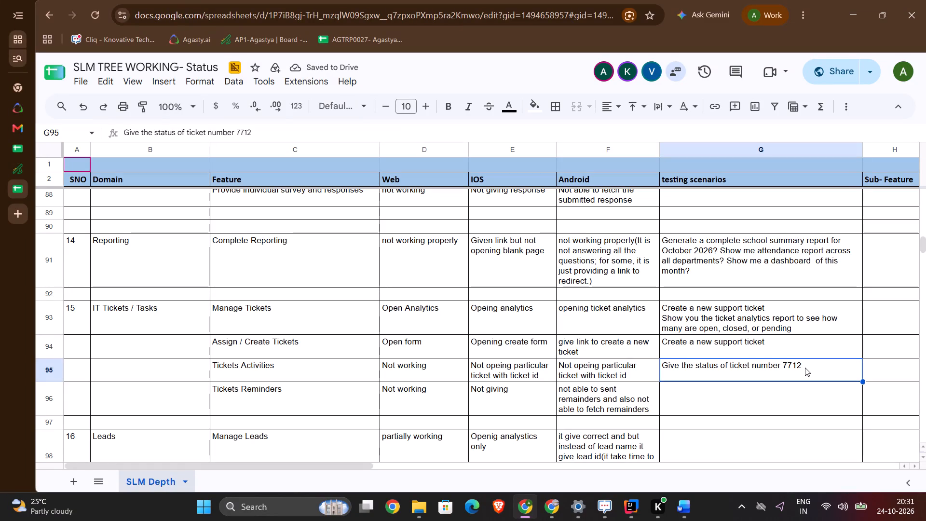
pyautogui.click(805, 364)
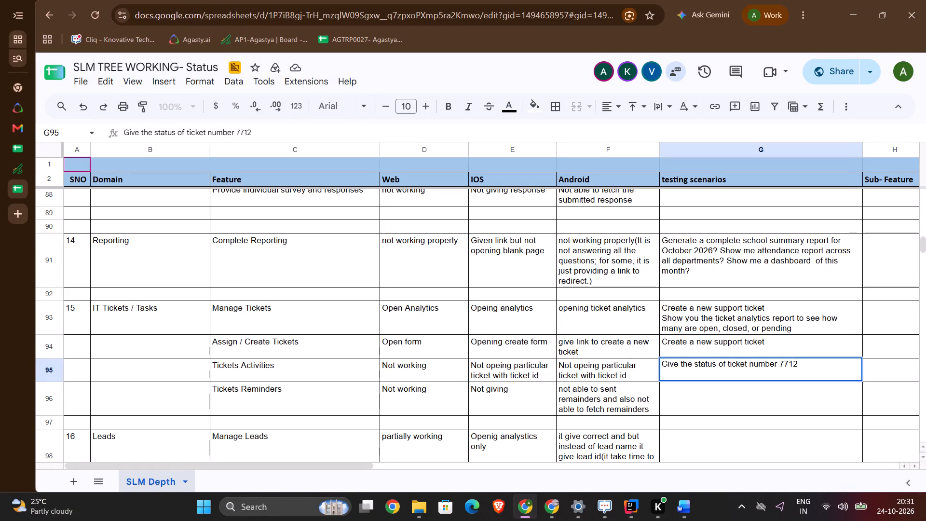
pyautogui.write('?')
pyautogui.press('space')
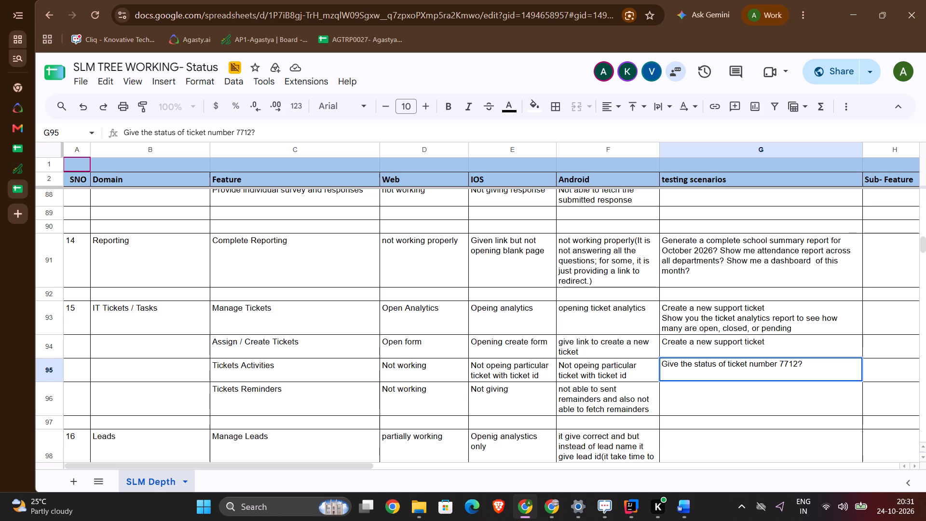
pyautogui.press('Return')
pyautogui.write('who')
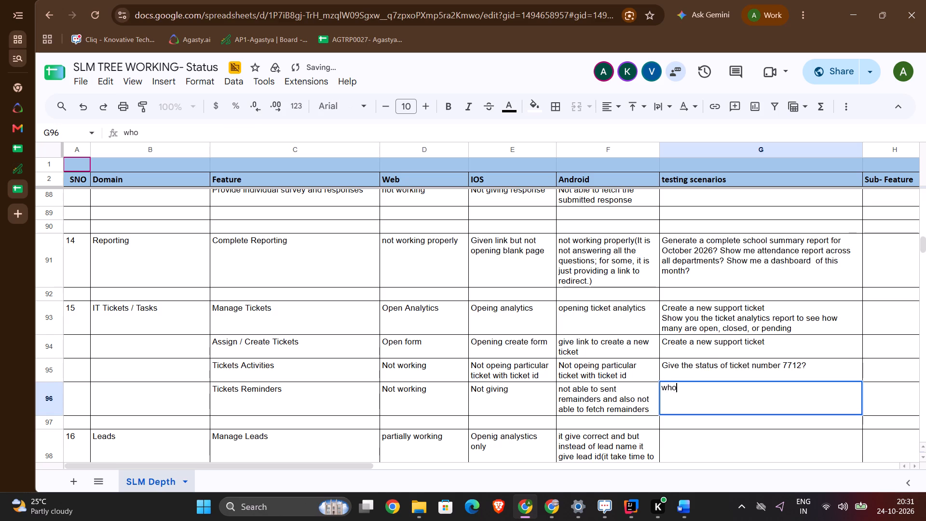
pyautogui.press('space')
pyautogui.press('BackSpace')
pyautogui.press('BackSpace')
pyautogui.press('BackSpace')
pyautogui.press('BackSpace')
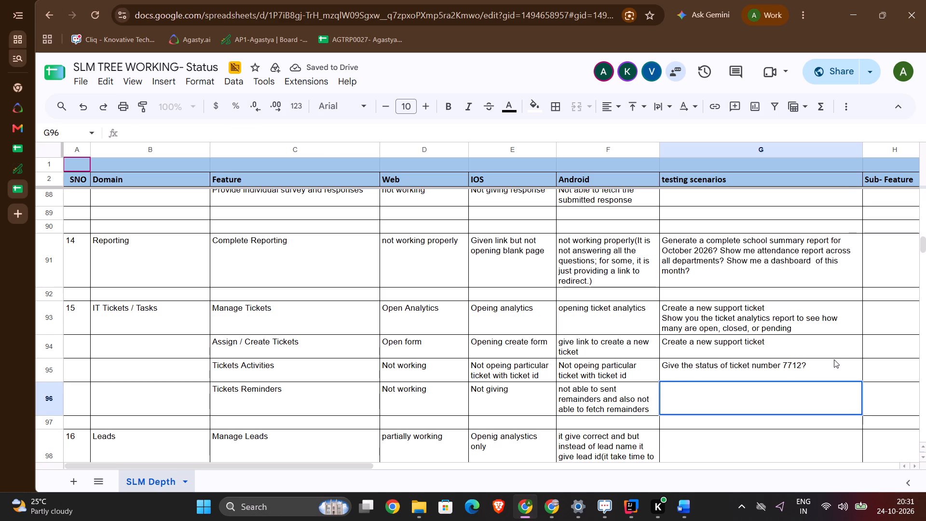
# Append the question "whom ticket 7712 id assigned?" to the Tickets Activities testing scenario.
pyautogui.tripleClick(834, 359)
pyautogui.click(834, 359)
pyautogui.tripleClick(819, 370)
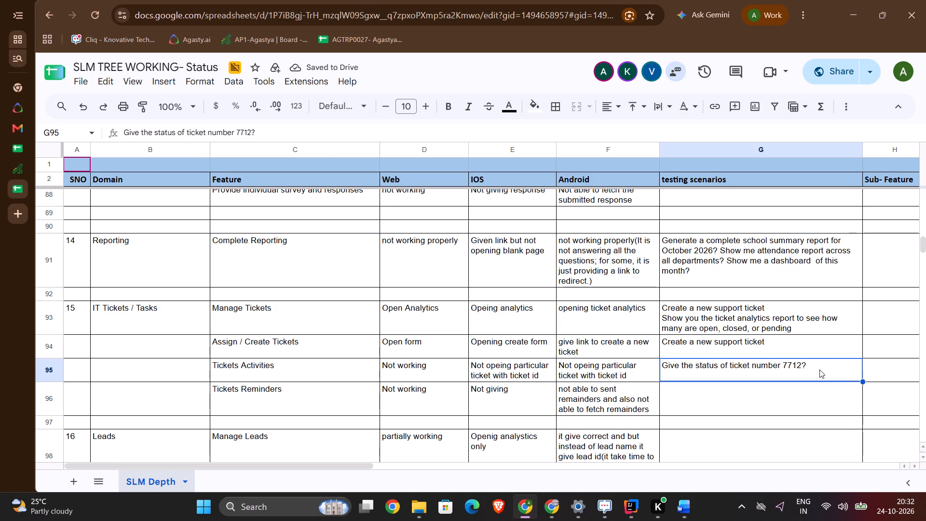
pyautogui.click(819, 370)
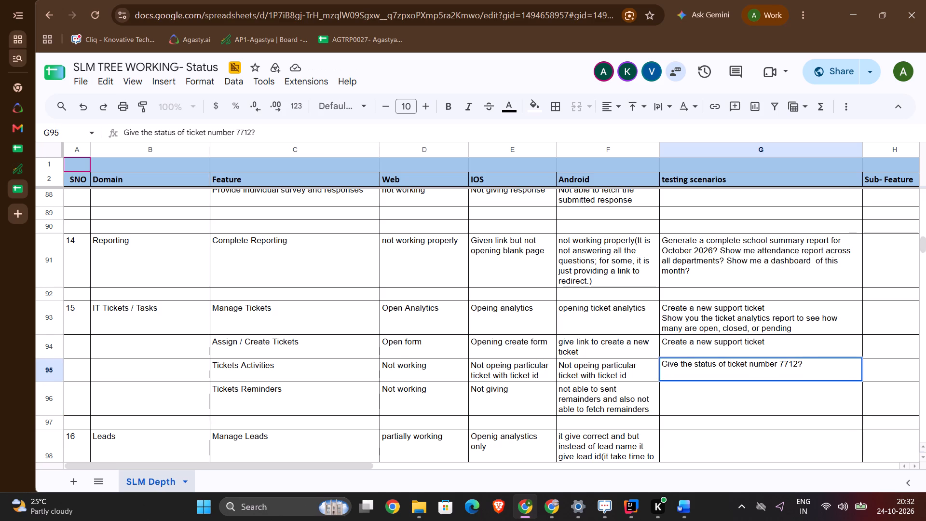
pyautogui.click(818, 363)
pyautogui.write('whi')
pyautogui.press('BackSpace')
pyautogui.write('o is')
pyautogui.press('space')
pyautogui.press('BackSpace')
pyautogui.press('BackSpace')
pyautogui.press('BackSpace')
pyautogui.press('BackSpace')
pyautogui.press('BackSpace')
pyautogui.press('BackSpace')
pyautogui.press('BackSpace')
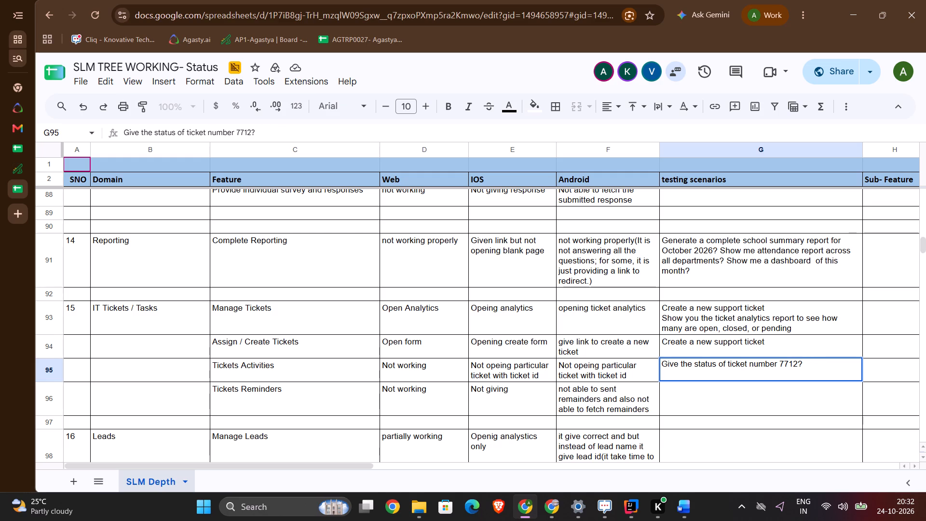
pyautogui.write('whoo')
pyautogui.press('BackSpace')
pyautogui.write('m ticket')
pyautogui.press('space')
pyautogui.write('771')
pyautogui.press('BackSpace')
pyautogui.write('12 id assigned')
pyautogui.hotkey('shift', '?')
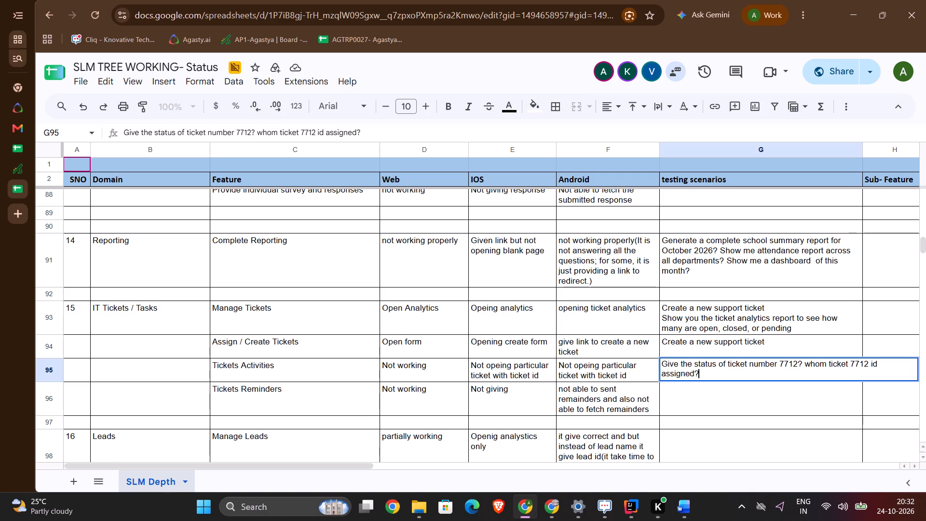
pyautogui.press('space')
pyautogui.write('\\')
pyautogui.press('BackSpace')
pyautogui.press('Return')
# Remove "Create a new support ticket" from the Manage Tickets testing scenario and end the remaining analytics report question with a question mark.
pyautogui.scroll(-1, 756, 333)
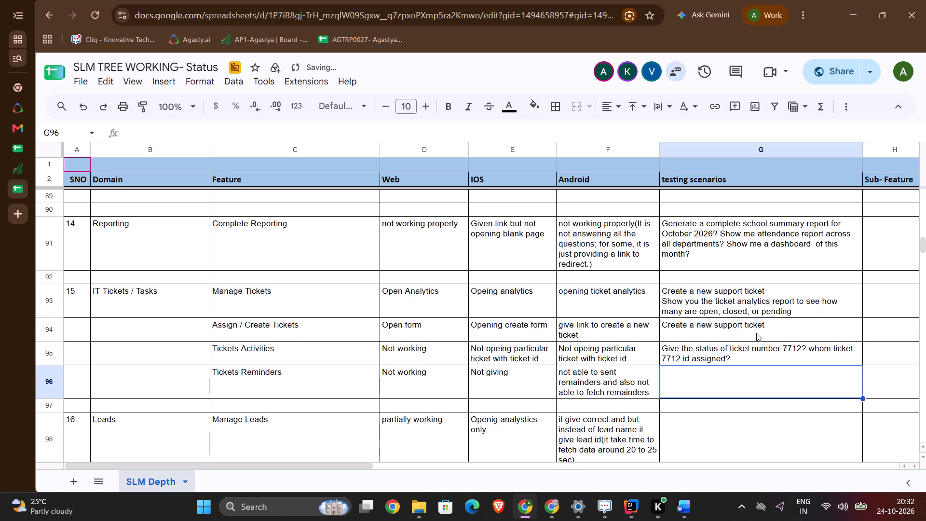
pyautogui.tripleClick(708, 293)
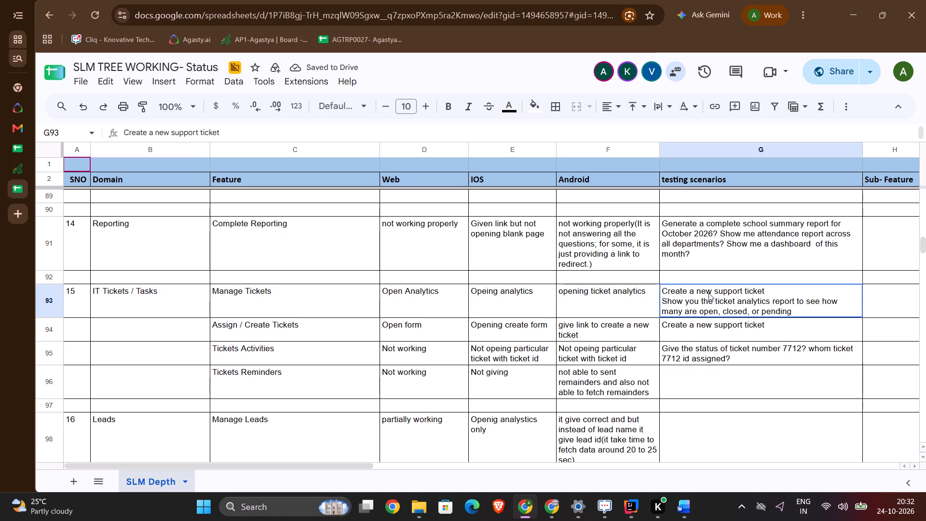
pyautogui.doubleClick(708, 293)
pyautogui.press('BackSpace')
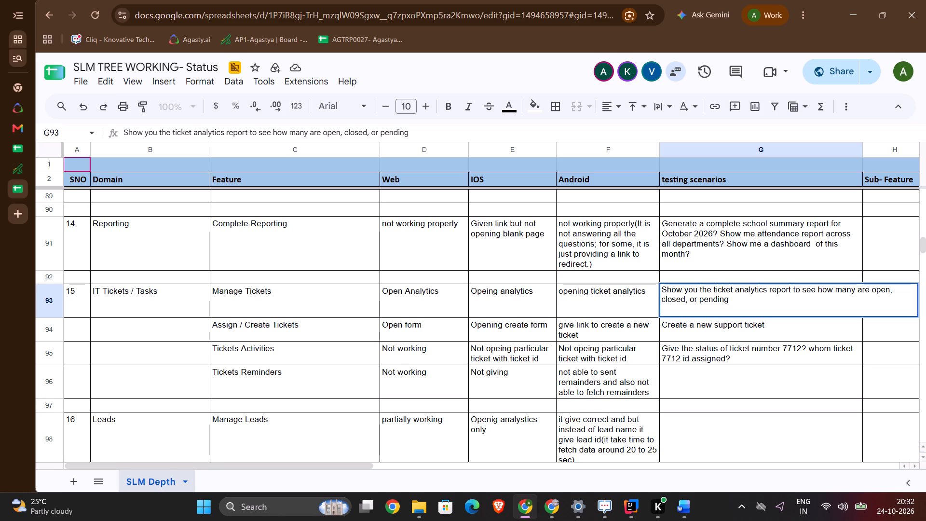
pyautogui.click(744, 300)
pyautogui.hotkey('shift', '?')
pyautogui.press('Return')
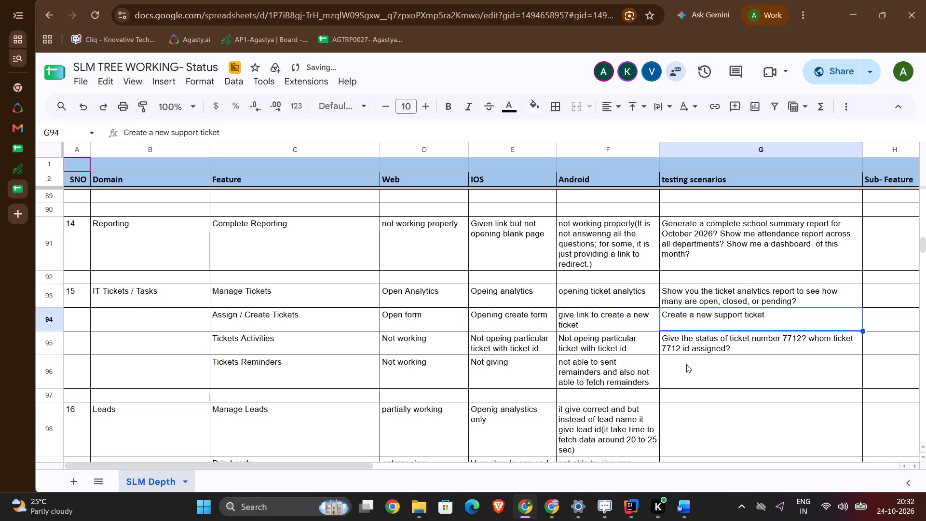
# Fill in the Tickets Reminders testing scenario with "Send the remainder for ticket which are not closed?".
pyautogui.tripleClick(686, 364)
pyautogui.doubleClick(686, 364)
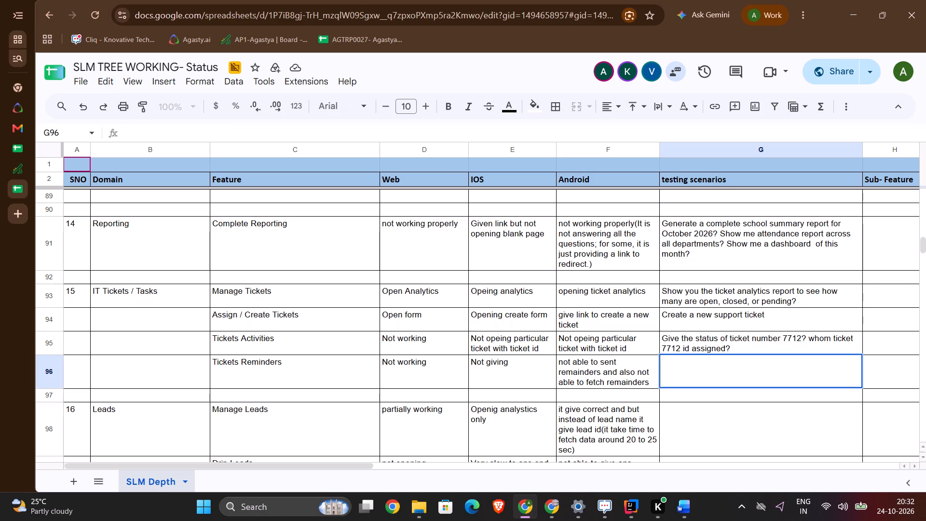
pyautogui.write('Send th3')
pyautogui.press('space')
pyautogui.press('BackSpace')
pyautogui.press('e')
pyautogui.press('BackSpace')
pyautogui.press('BackSpace')
pyautogui.write('e')
pyautogui.press('space')
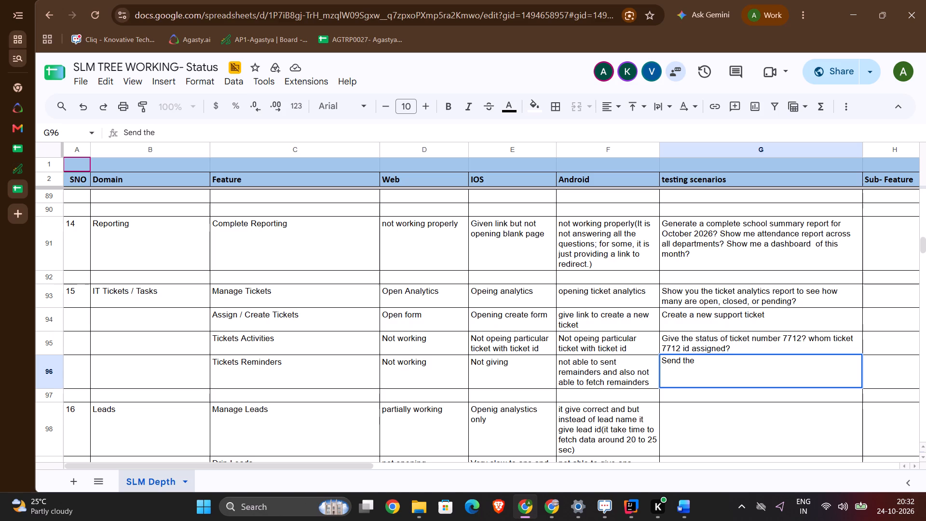
pyautogui.write('remainder for')
pyautogui.press('space')
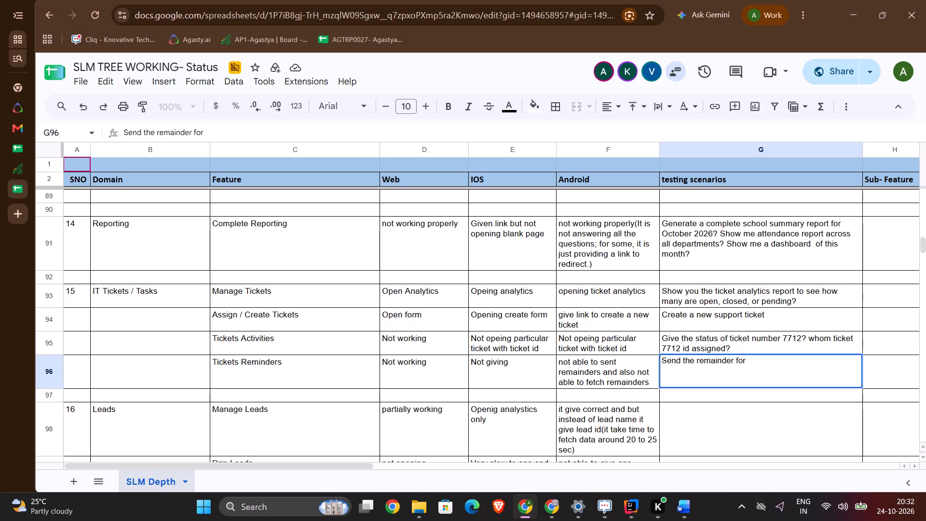
pyautogui.write('ticket whicj=h ===')
pyautogui.press('BackSpace')
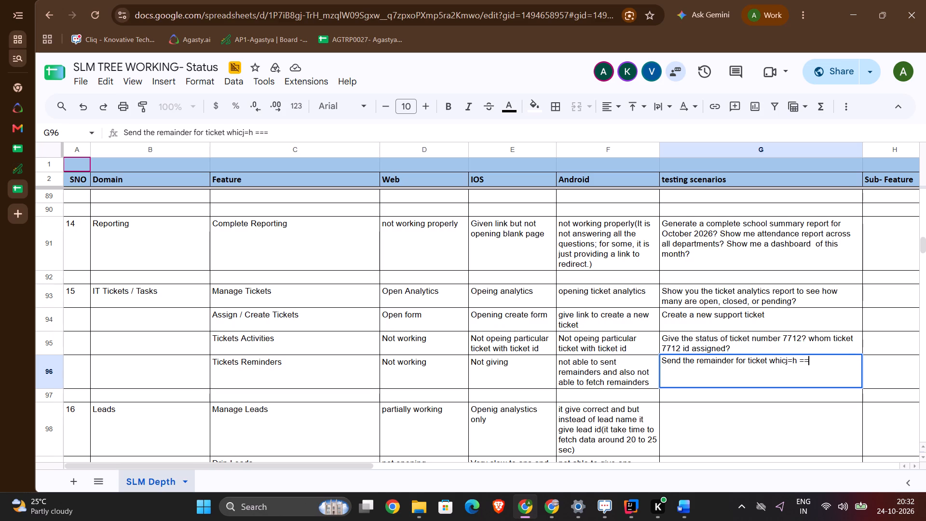
pyautogui.press('BackSpace')
pyautogui.press('BackSpace')
pyautogui.press('BackSpace')
pyautogui.press('BackSpace')
pyautogui.press('BackSpace')
pyautogui.press('BackSpace')
pyautogui.write('h are not closed')
pyautogui.hotkey('shift', '?')
pyautogui.press('Return')
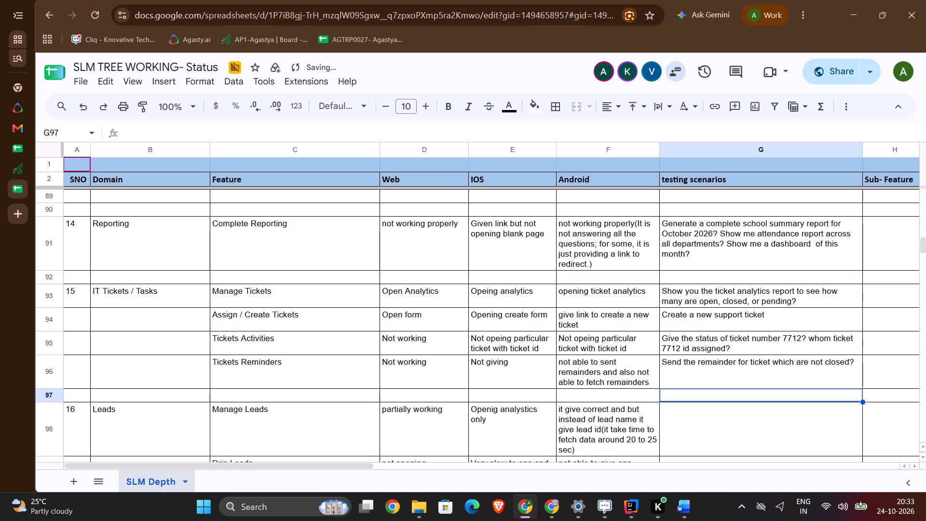
# Check the sheet from a collaborator's position down to Vendor and Student Cart for missing testing scenarios, and open the Vendor Whitelisting one for editing.
pyautogui.scroll(1, 521, 306)
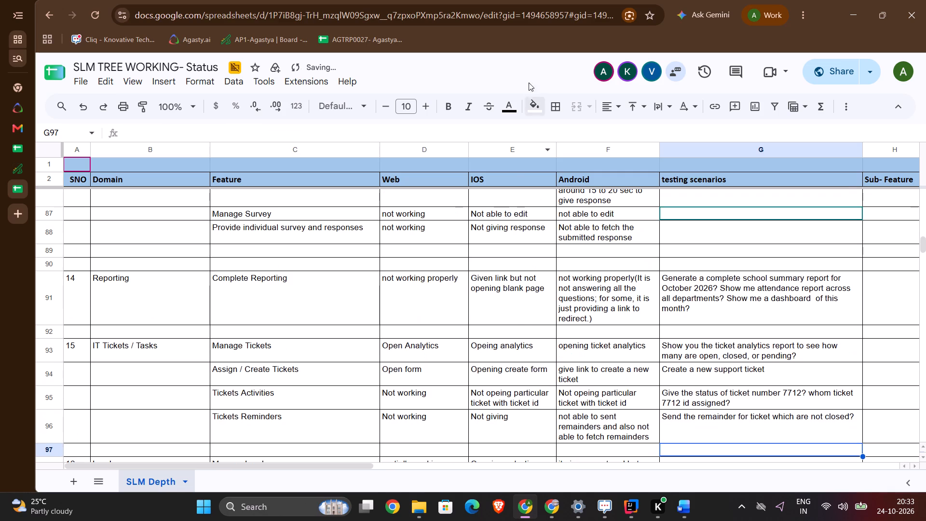
pyautogui.click(603, 69)
pyautogui.scroll(-4, 595, 213)
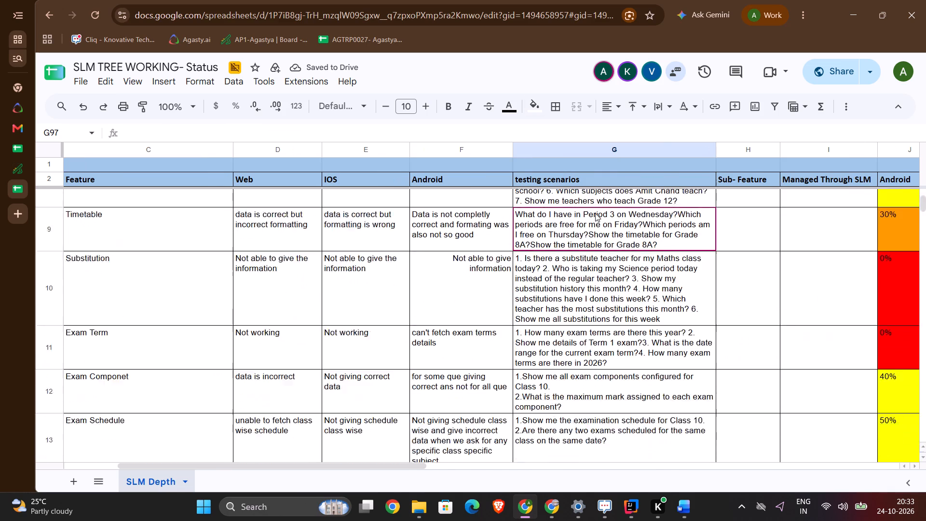
pyautogui.scroll(-11, 595, 213)
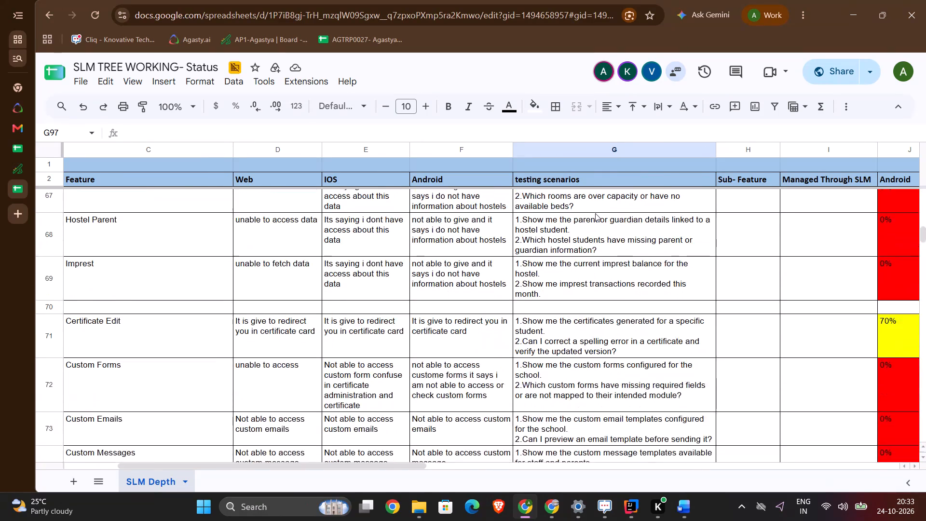
pyautogui.scroll(-2, 595, 213)
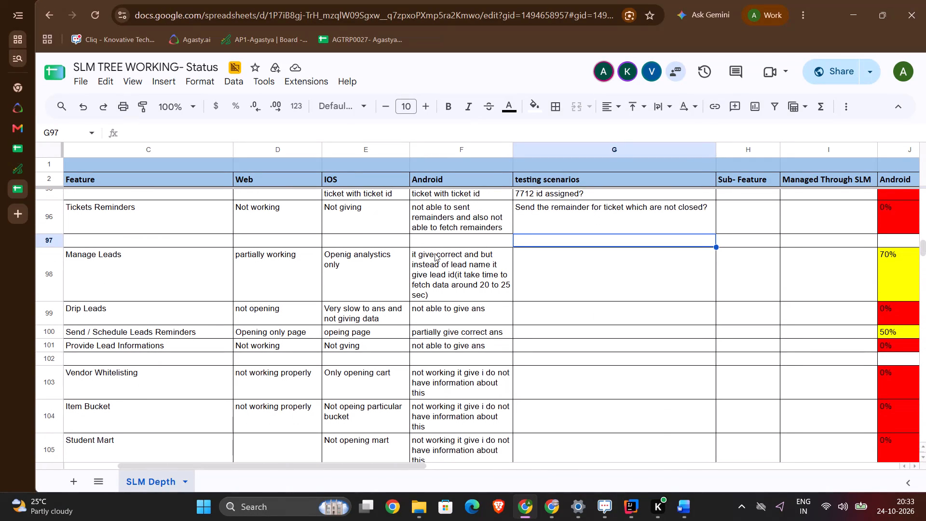
pyautogui.hscroll(4, 435, 253)
pyautogui.scroll(-1, 435, 253)
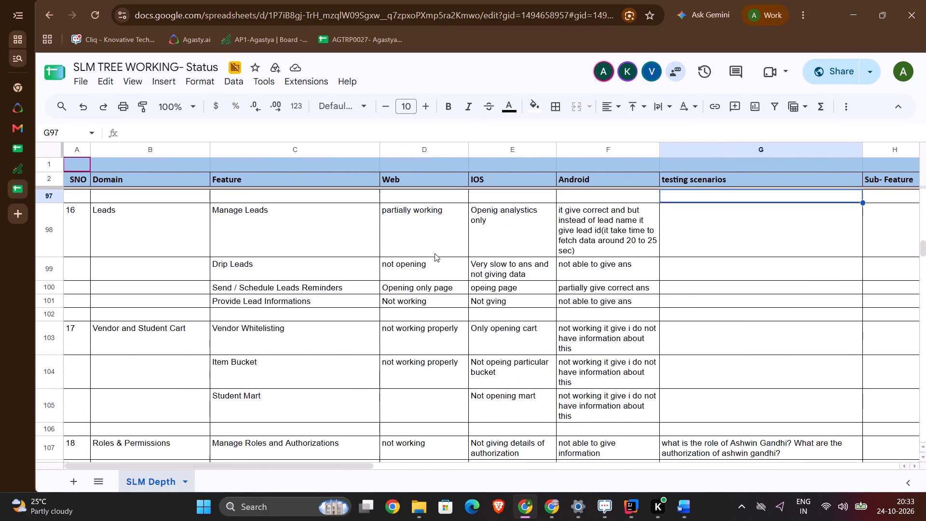
pyautogui.scroll(-1, 435, 253)
pyautogui.tripleClick(695, 293)
pyautogui.click(695, 293)
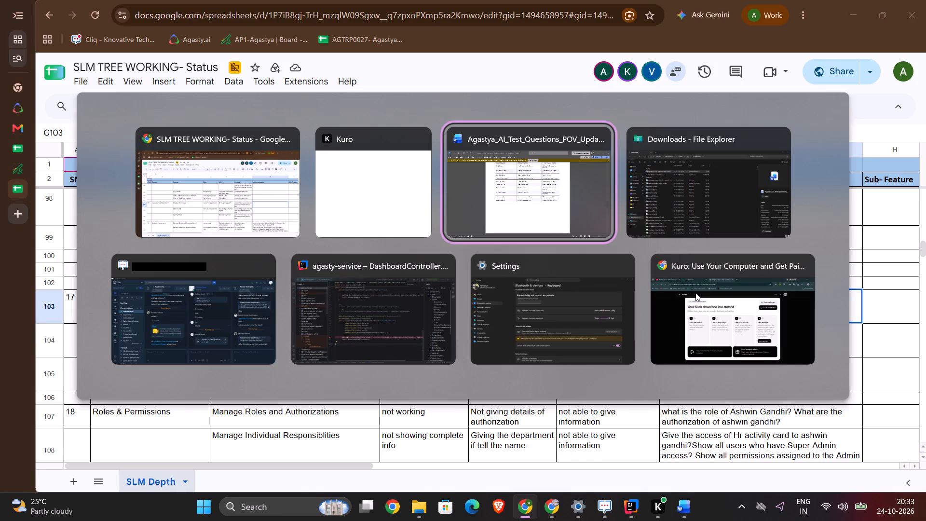
# Look through the Agastya test questions document in Word for Vendor and Student Cart questions, and leave the Vendor Whitelisting testing scenario empty.
pyautogui.scroll(2, 531, 283)
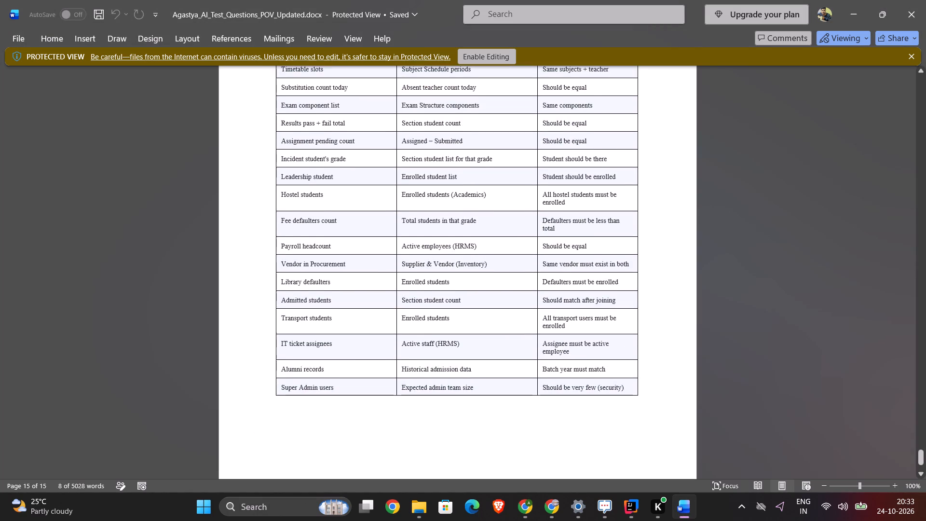
pyautogui.scroll(7, 531, 283)
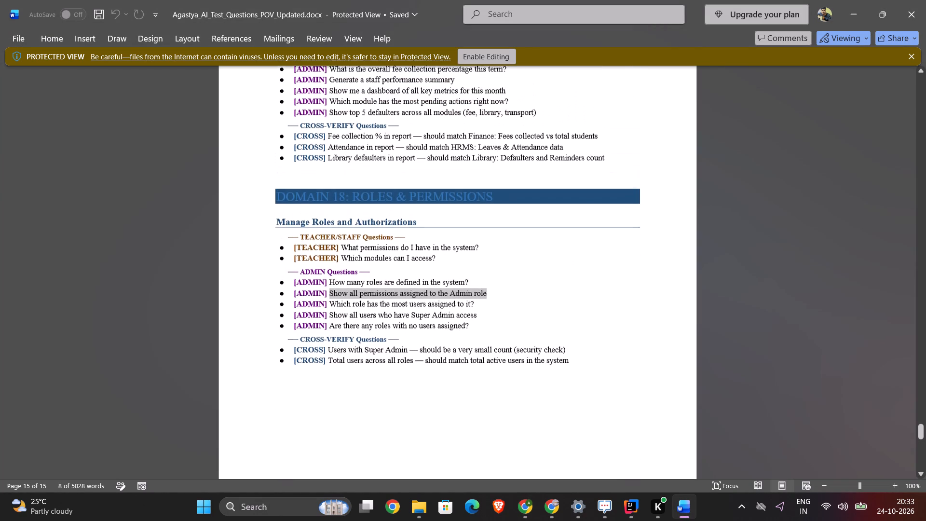
pyautogui.scroll(5, 531, 283)
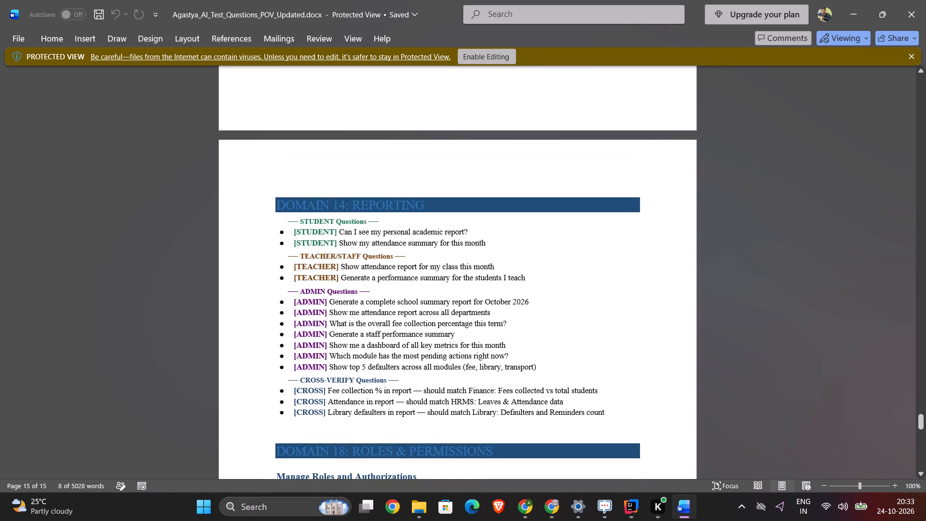
pyautogui.scroll(6, 531, 283)
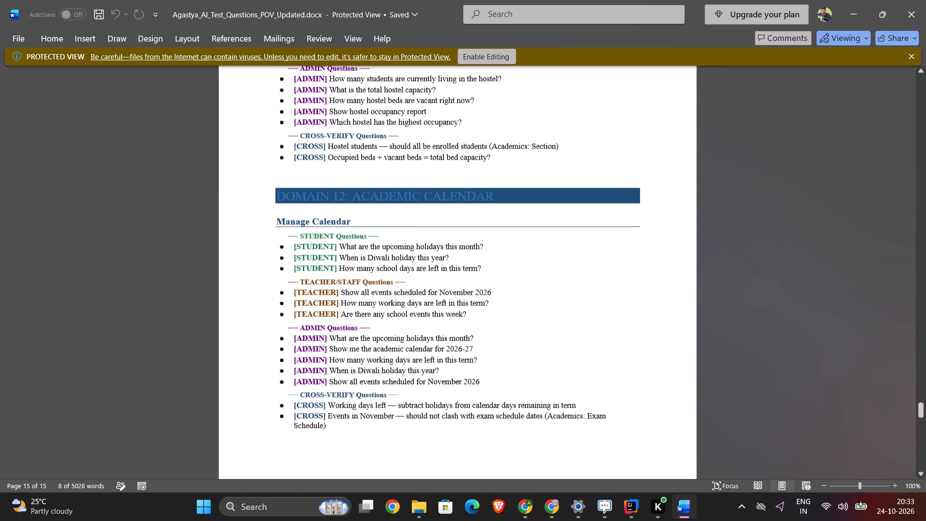
pyautogui.scroll(1, 531, 283)
pyautogui.scroll(-1, 531, 283)
pyautogui.scroll(2, 531, 283)
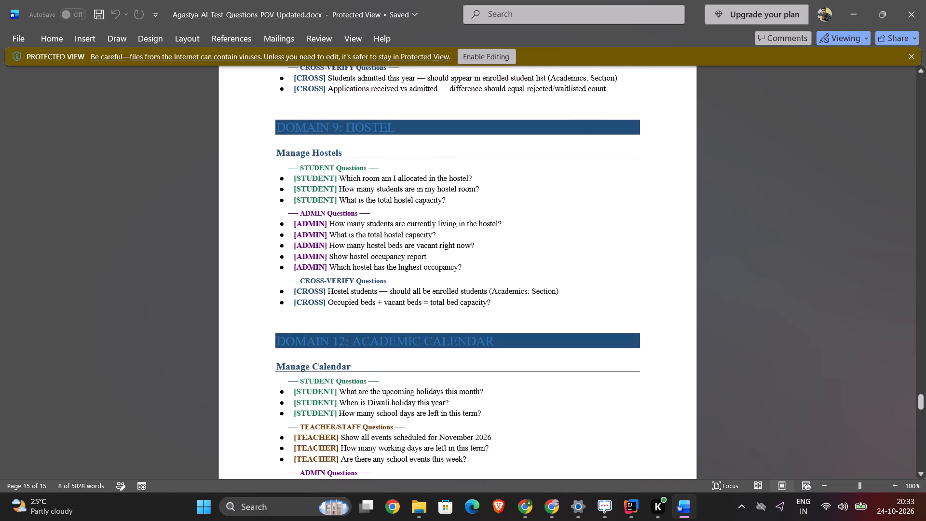
pyautogui.scroll(3, 531, 283)
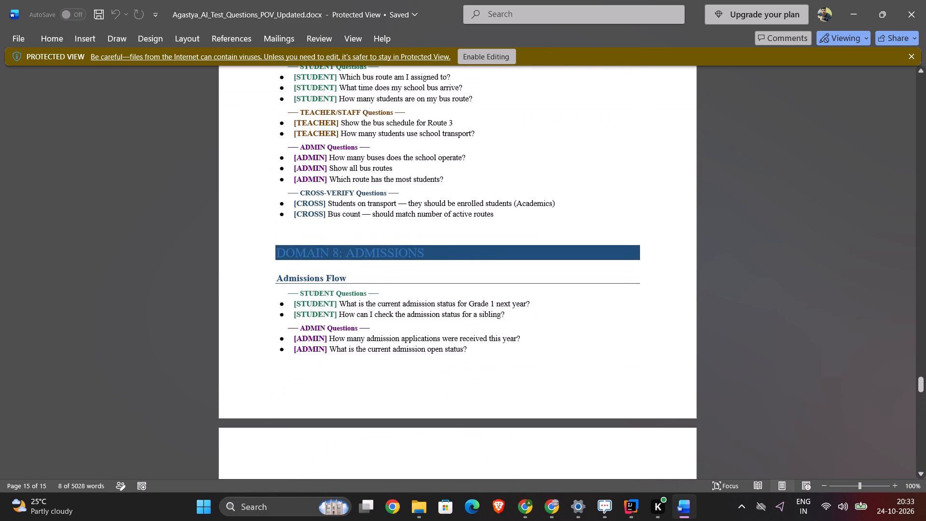
pyautogui.scroll(3, 531, 283)
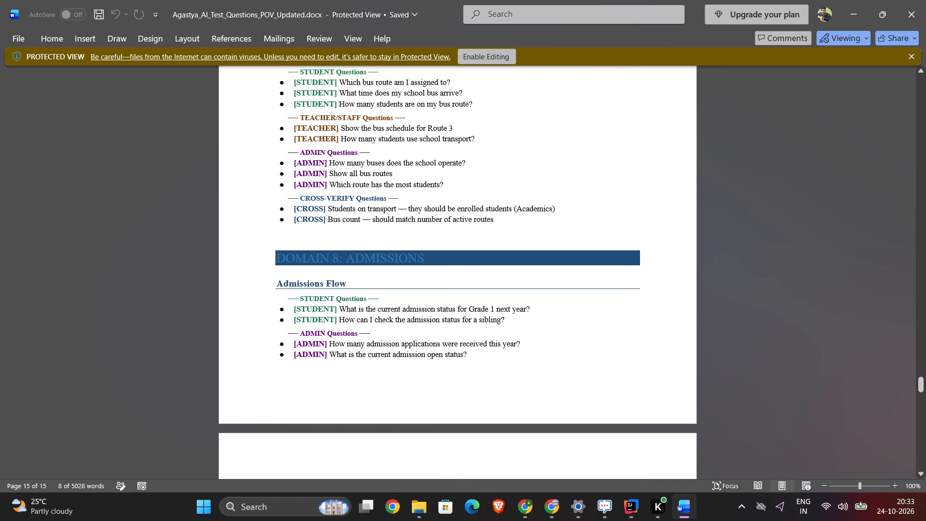
pyautogui.scroll(3, 531, 283)
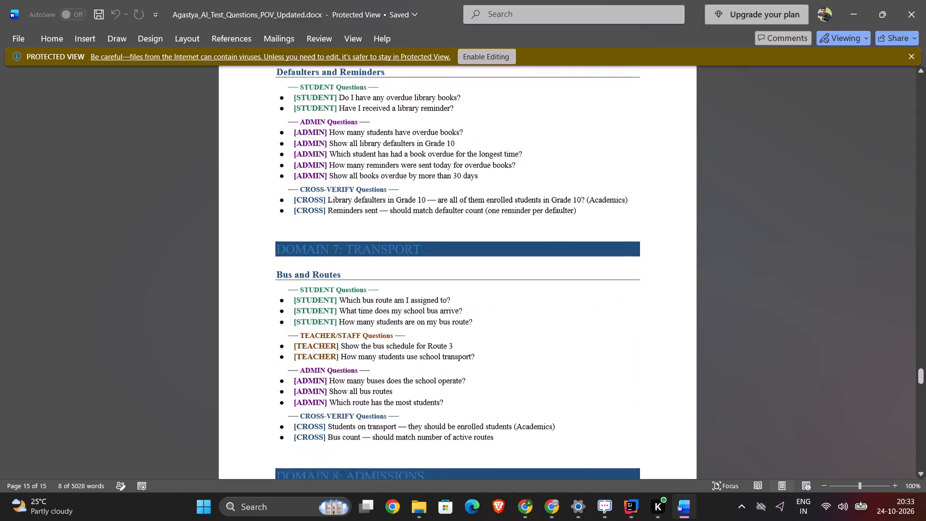
pyautogui.scroll(1, 531, 283)
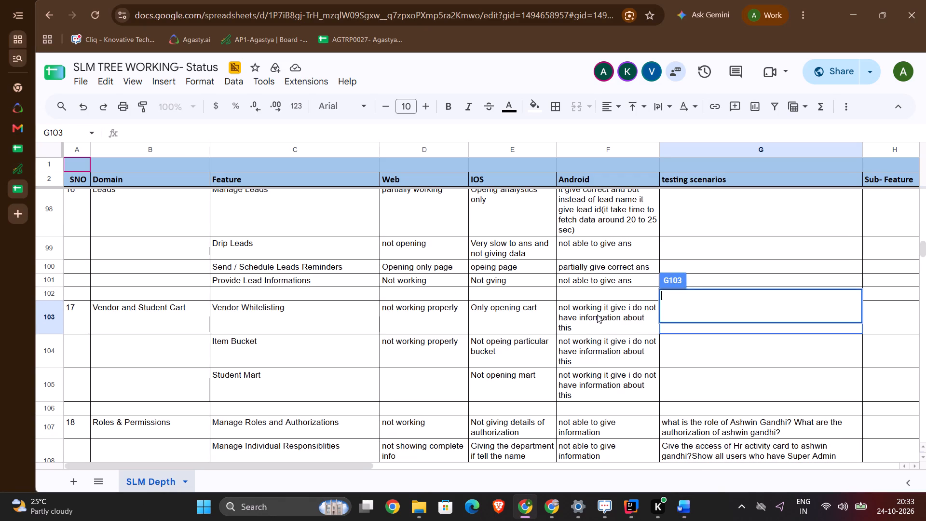
pyautogui.click(674, 307)
pyautogui.click(524, 350)
pyautogui.scroll(1, 524, 350)
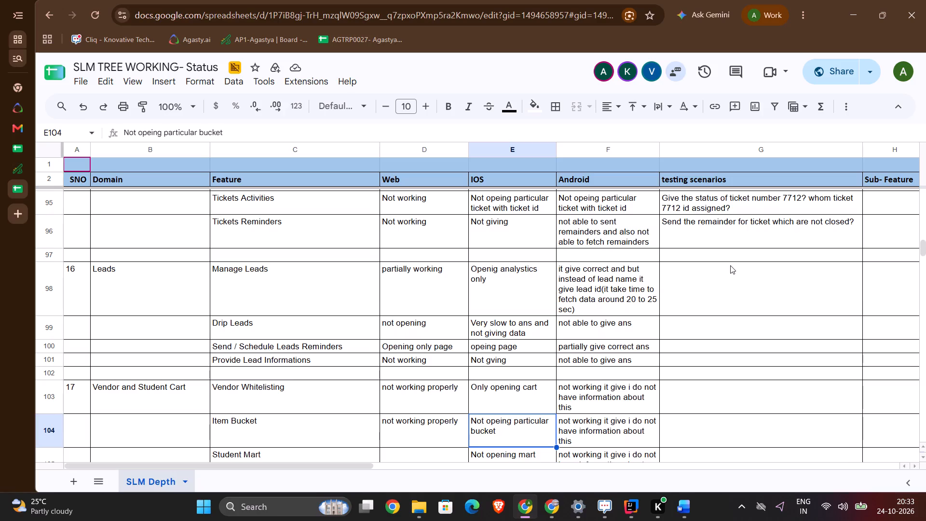
pyautogui.click(699, 277)
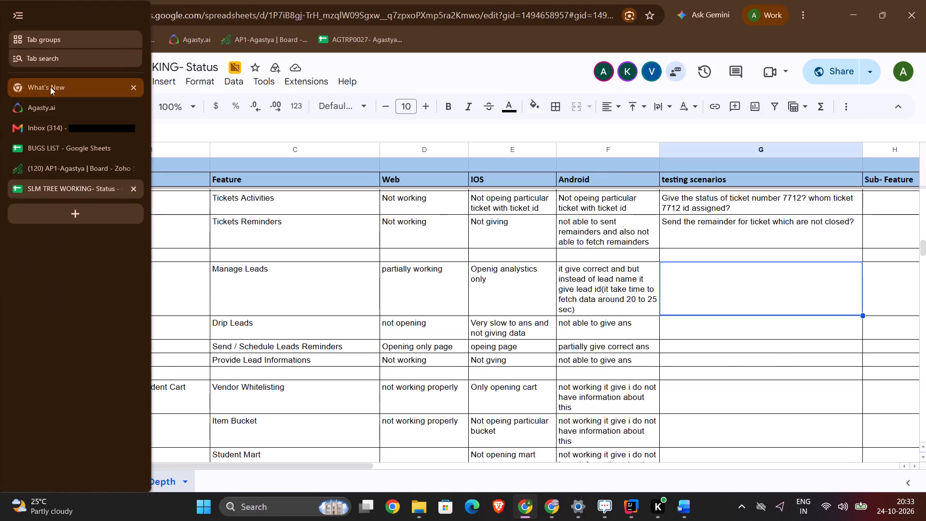
pyautogui.click(54, 104)
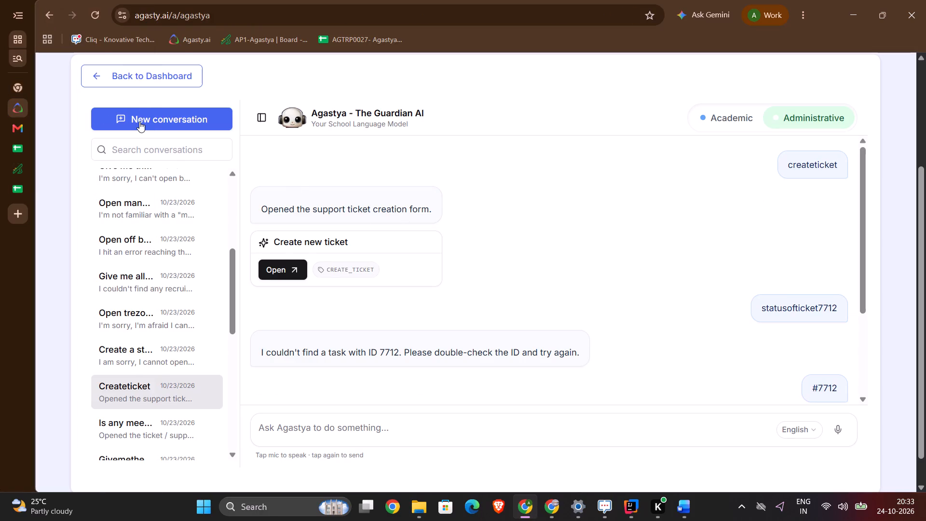
pyautogui.click(139, 122)
pyautogui.click(278, 428)
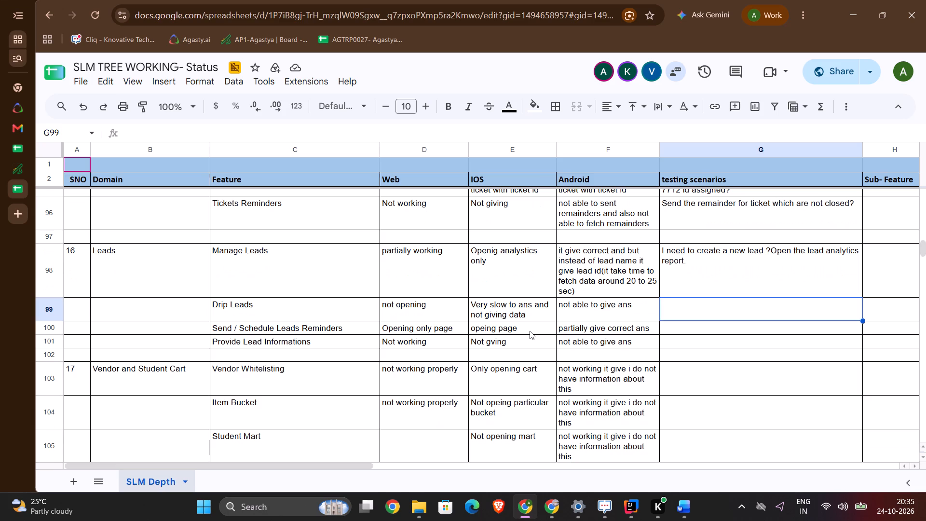
pyautogui.tripleClick(737, 329)
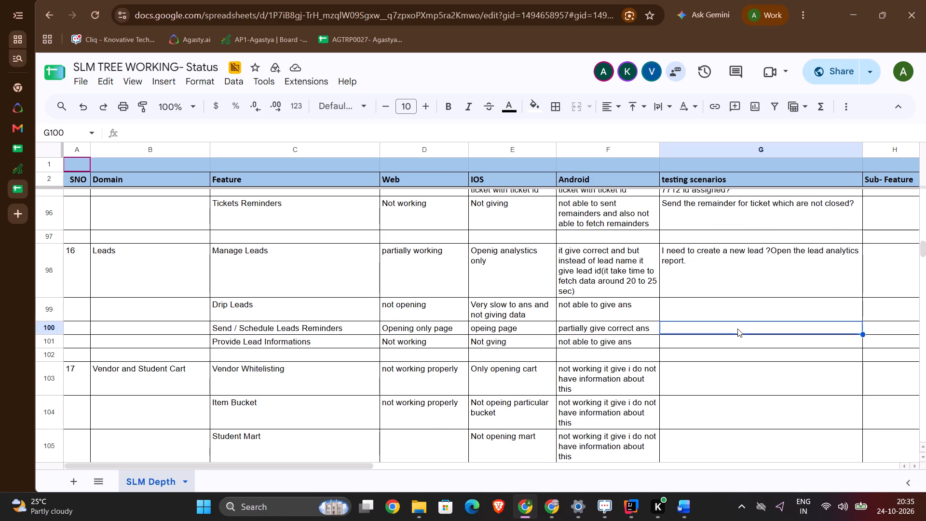
pyautogui.doubleClick(737, 329)
pyautogui.press("'")
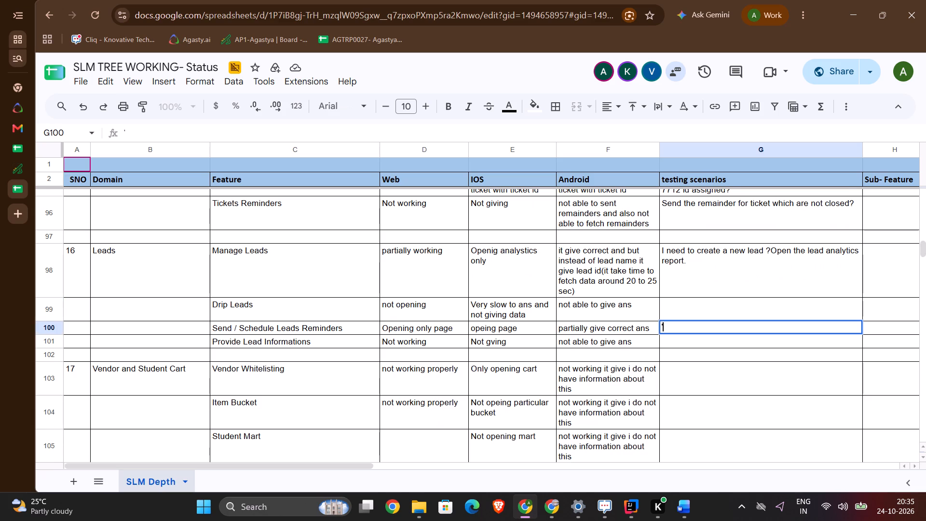
pyautogui.press('BackSpace')
pyautogui.write('Send')
pyautogui.press('space')
pyautogui.write('remainder ti')
pyautogui.press('space')
pyautogui.press('BackSpace')
pyautogui.press('BackSpace')
pyautogui.press('p')
pyautogui.press('BackSpace')
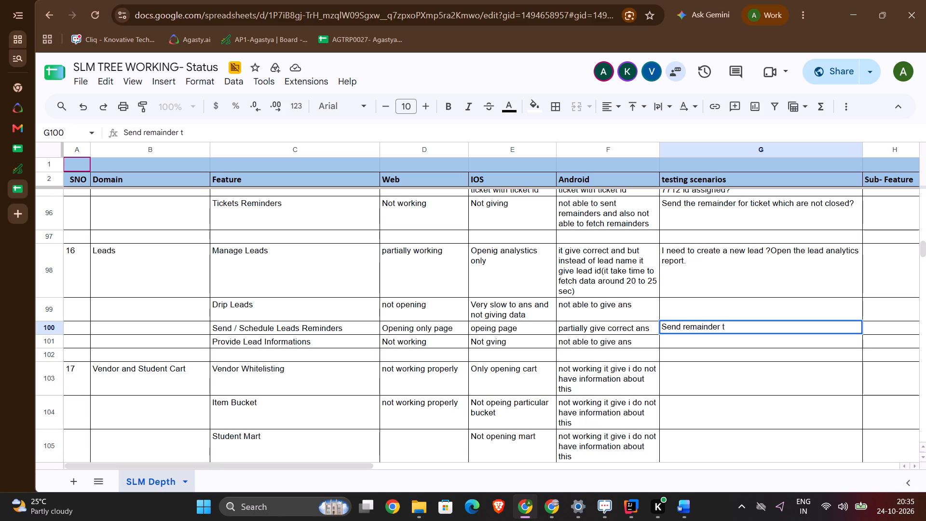
pyautogui.write('o all leads?')
# Add the question "Schedule the lead?" to the end of the Send / Schedule Leads Reminders testing scenario.
pyautogui.press('space')
pyautogui.write('Sce')
pyautogui.write('dulr')
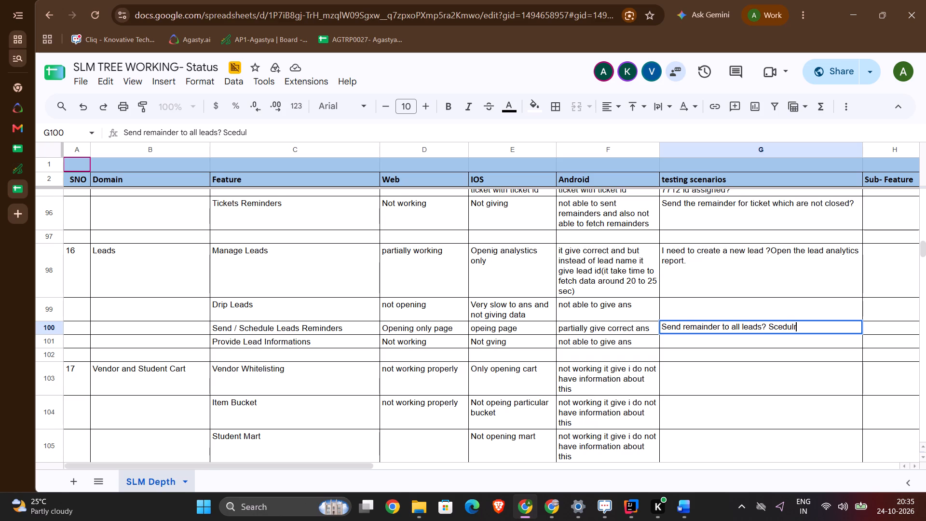
pyautogui.press('space')
pyautogui.press('BackSpace')
pyautogui.press('BackSpace')
pyautogui.write('e the')
pyautogui.press('BackSpace')
pyautogui.press('BackSpace')
pyautogui.press('BackSpace')
pyautogui.press('BackSpace')
pyautogui.press('BackSpace')
pyautogui.press('BackSpace')
pyautogui.press('BackSpace')
pyautogui.press('BackSpace')
pyautogui.press('BackSpace')
pyautogui.write('hedule the')
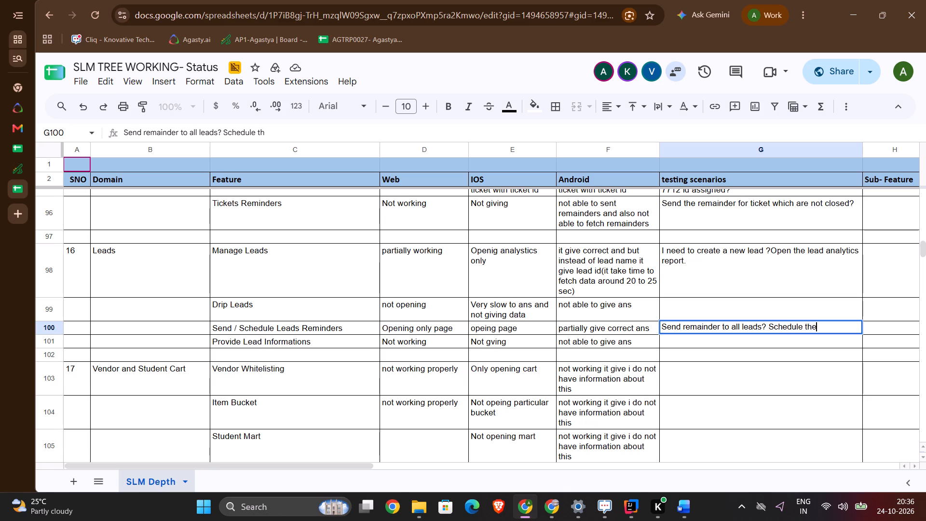
pyautogui.press('space')
pyautogui.write('lead')
pyautogui.hotkey('shift', '?')
pyautogui.press('Return')
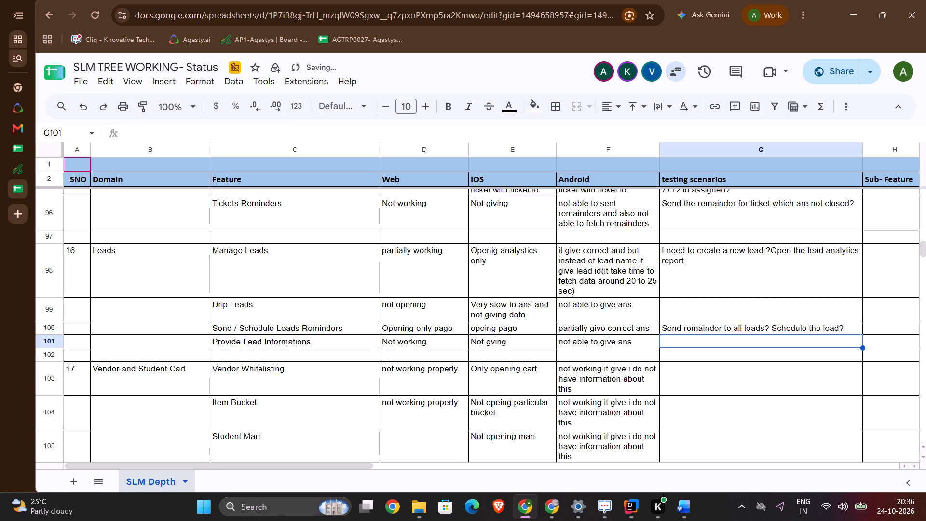
# Enter "Provide the all leads information ?" as the Provide Lead Informations testing scenario.
pyautogui.tripleClick(733, 340)
pyautogui.tripleClick(733, 340)
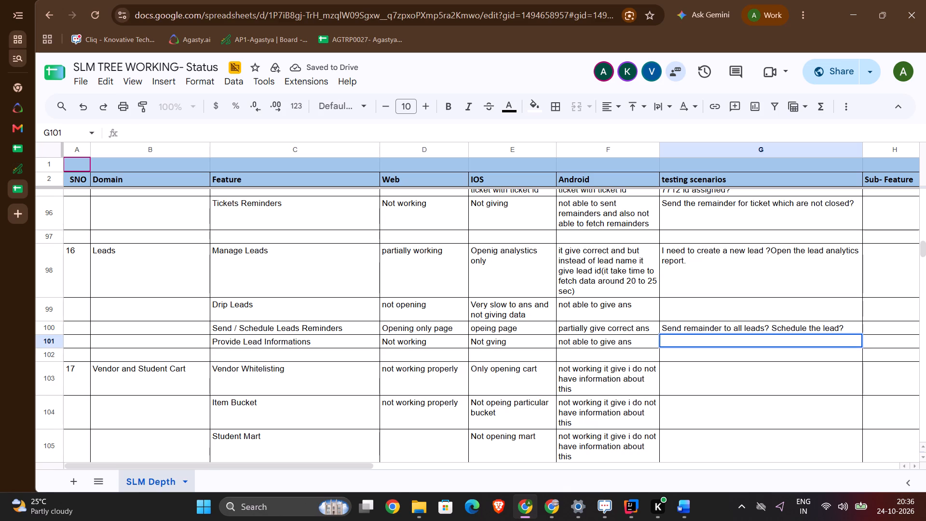
pyautogui.write('Pro')
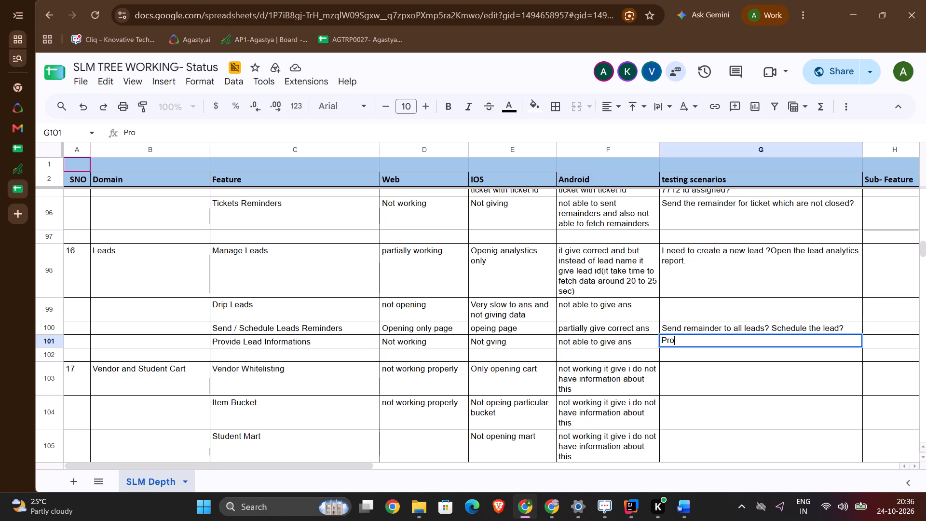
pyautogui.write('vide the leads in')
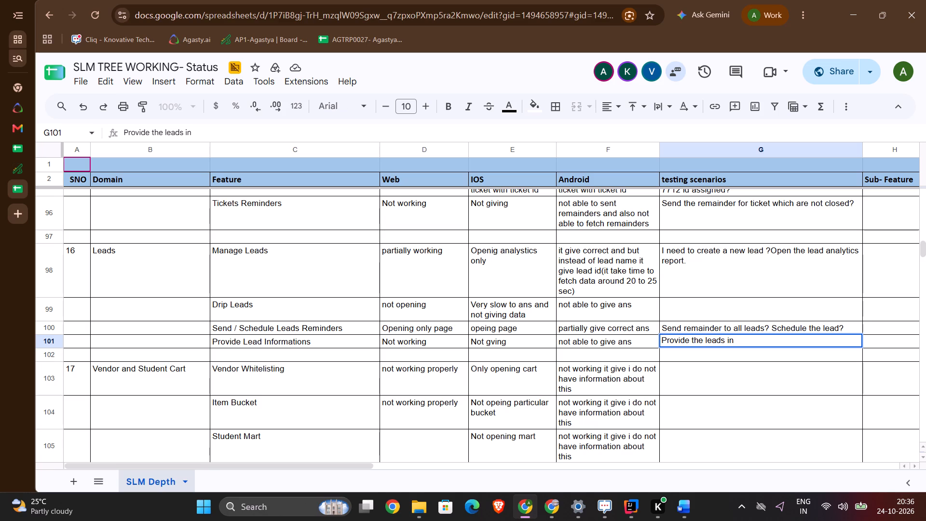
pyautogui.write('for')
pyautogui.write('mation of')
pyautogui.press('space')
pyautogui.press('BackSpace')
pyautogui.press('BackSpace')
pyautogui.press('BackSpace')
pyautogui.press('Left')
pyautogui.press('Left')
pyautogui.press('Left')
pyautogui.press('Left')
pyautogui.press('Left')
pyautogui.press('Left')
pyautogui.press('Left')
pyautogui.press('Left')
pyautogui.press('Left')
pyautogui.press('Left')
pyautogui.press('Left')
pyautogui.press('Left')
pyautogui.press('Left')
pyautogui.press('Left')
pyautogui.press('Left')
pyautogui.press('Left')
pyautogui.press('Left')
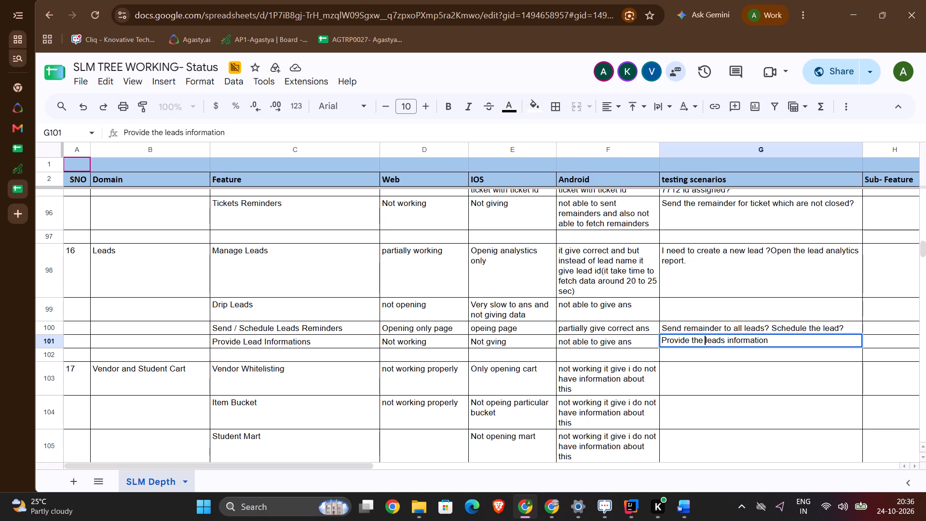
pyautogui.press('Left')
pyautogui.write('ll')
pyautogui.press('BackSpace')
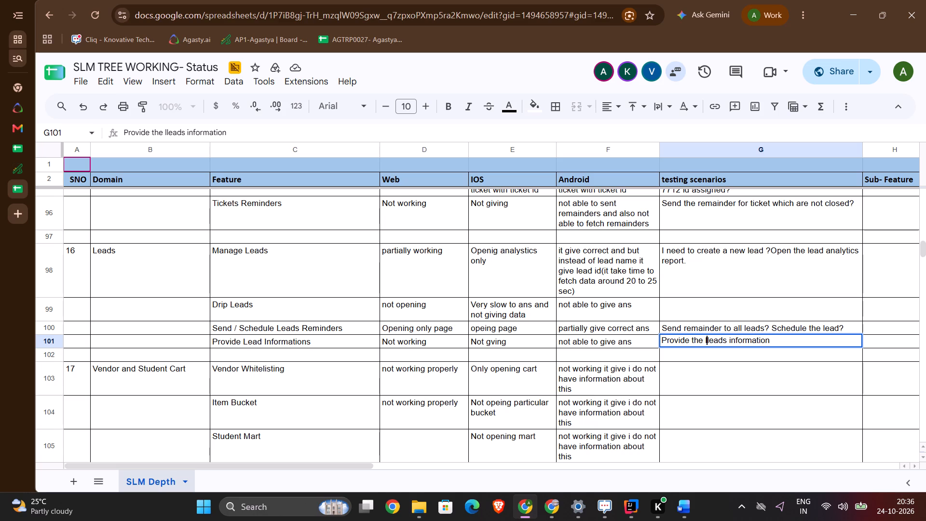
pyautogui.press('BackSpace')
pyautogui.write('all')
pyautogui.press('space')
pyautogui.press('Right')
pyautogui.press('Right')
pyautogui.press('Right')
pyautogui.press('Right')
pyautogui.press('Right')
pyautogui.press('Right')
pyautogui.press('Right')
pyautogui.press('Right')
pyautogui.press('Right')
pyautogui.press('Right')
pyautogui.press('Right')
pyautogui.press('Right')
pyautogui.press('Right')
pyautogui.press('Right')
pyautogui.press('Right')
pyautogui.press('Right')
pyautogui.press('Right')
pyautogui.press('Right')
pyautogui.press('Right')
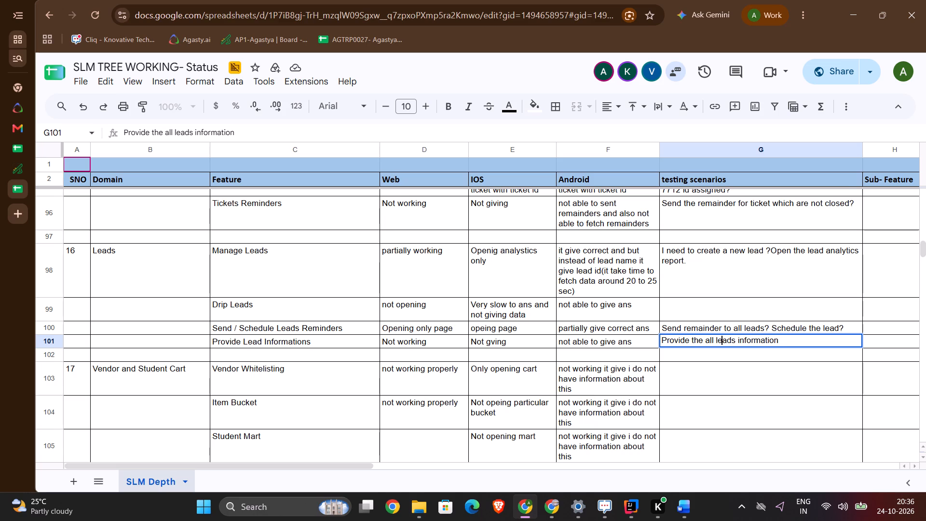
pyautogui.hotkey('shift', '?')
pyautogui.press('Return')
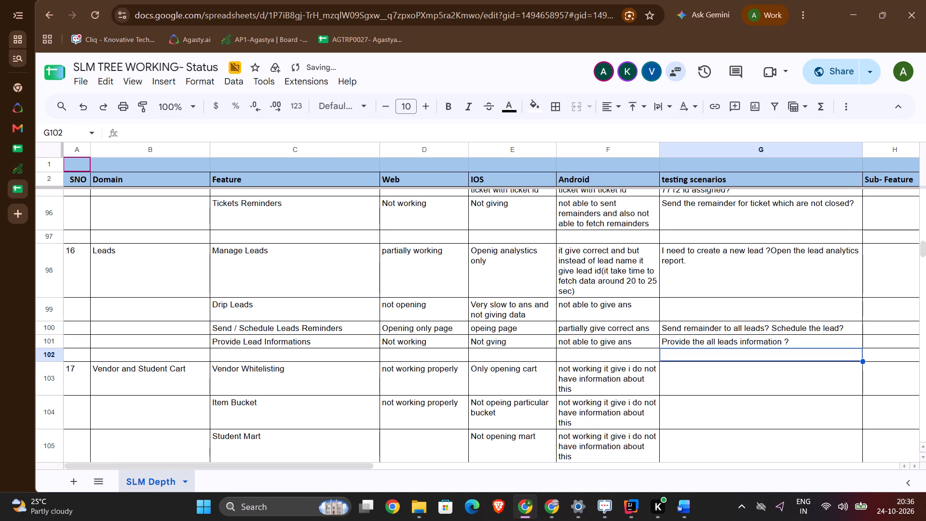
# Enter "Open drip leads and give me the data for the drip leads?" as the Drip Leads testing scenario.
pyautogui.tripleClick(691, 315)
pyautogui.click(691, 315)
pyautogui.click(691, 306)
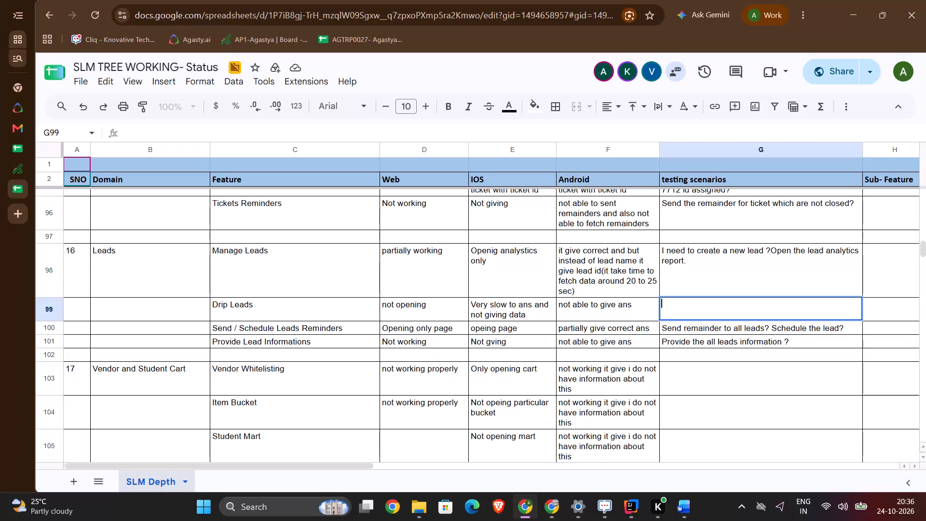
pyautogui.write('Open')
pyautogui.press('space')
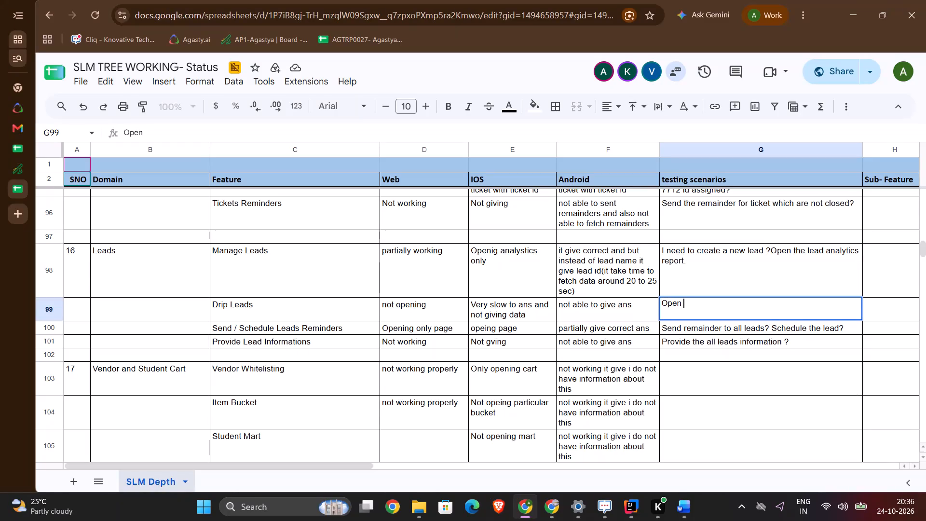
pyautogui.write('drip lrads')
pyautogui.press('BackSpace')
pyautogui.press('BackSpace')
pyautogui.press('BackSpace')
pyautogui.press('BackSpace')
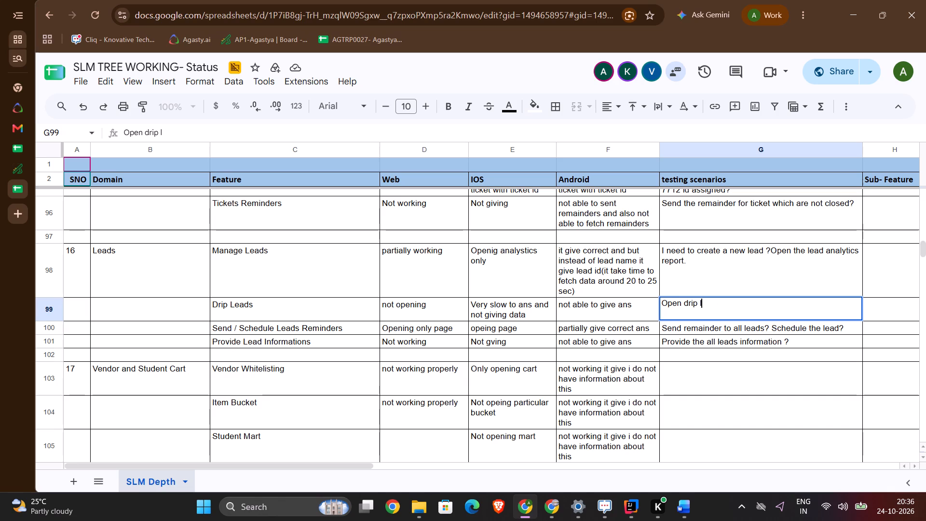
pyautogui.press('e')
pyautogui.press('a')
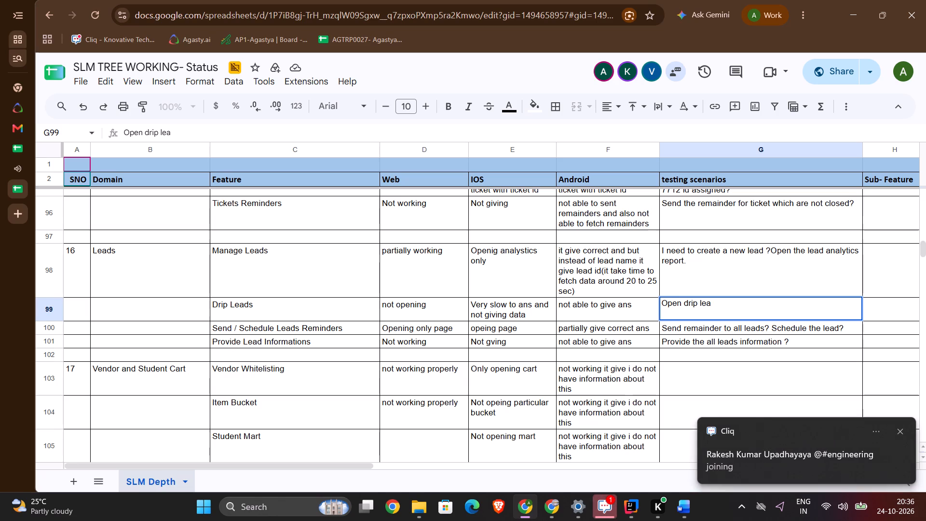
pyautogui.write('ds anf')
pyautogui.press('space')
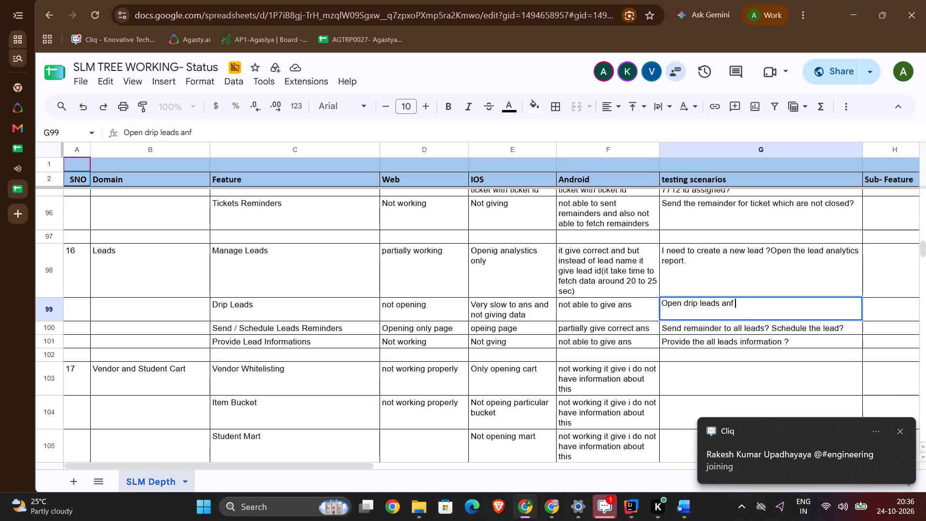
pyautogui.press('BackSpace')
pyautogui.press('BackSpace')
pyautogui.write('d')
pyautogui.press('space')
pyautogui.write('give me the data t')
pyautogui.press('BackSpace')
pyautogui.write('for rhe')
pyautogui.press('space')
pyautogui.press('BackSpace')
pyautogui.press('BackSpace')
pyautogui.press('BackSpace')
pyautogui.press('BackSpace')
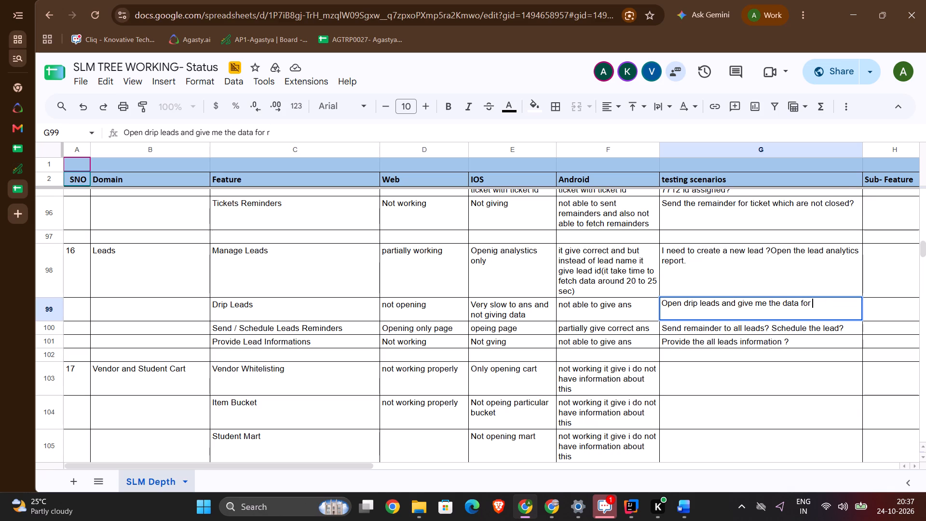
pyautogui.write('the drip leadas')
pyautogui.press('BackSpace')
pyautogui.press('BackSpace')
pyautogui.press('BackSpace')
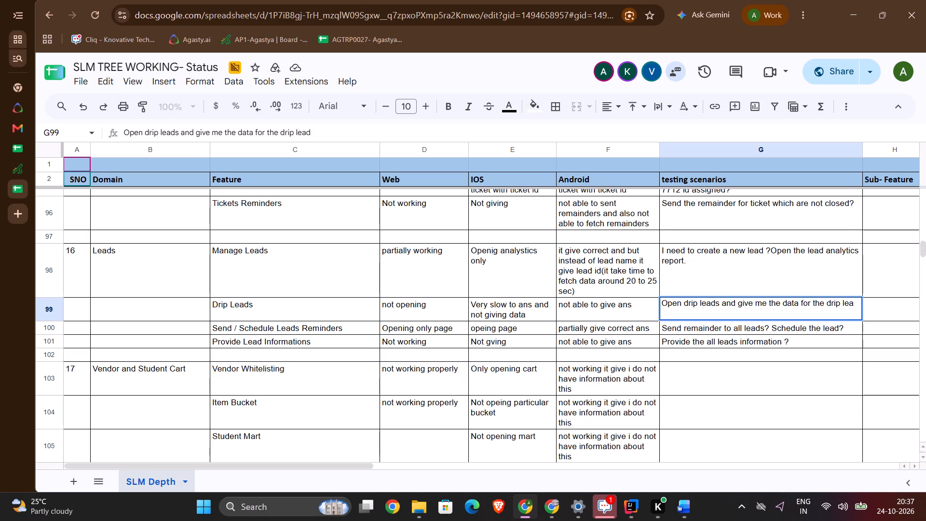
pyautogui.write('ds?')
pyautogui.press('Return')
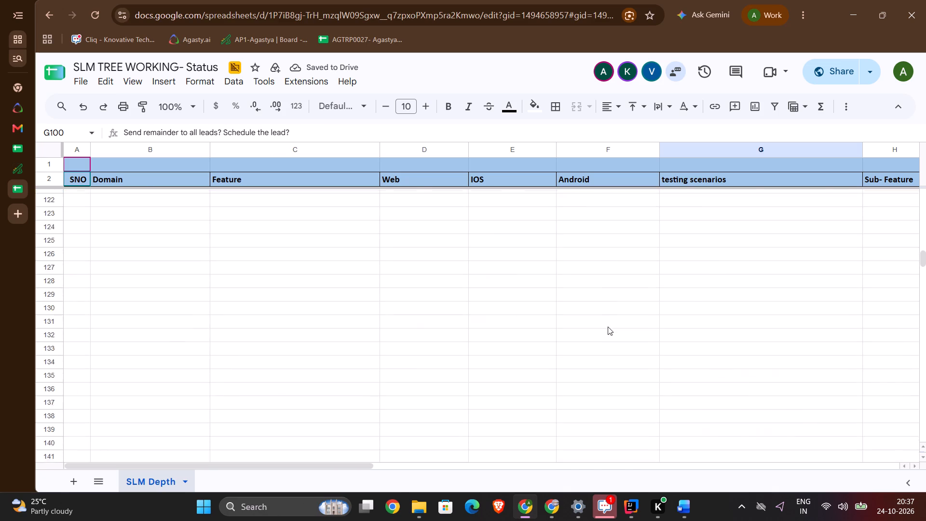
# Narrow the testing scenarios column slightly.
pyautogui.scroll(2, 608, 327)
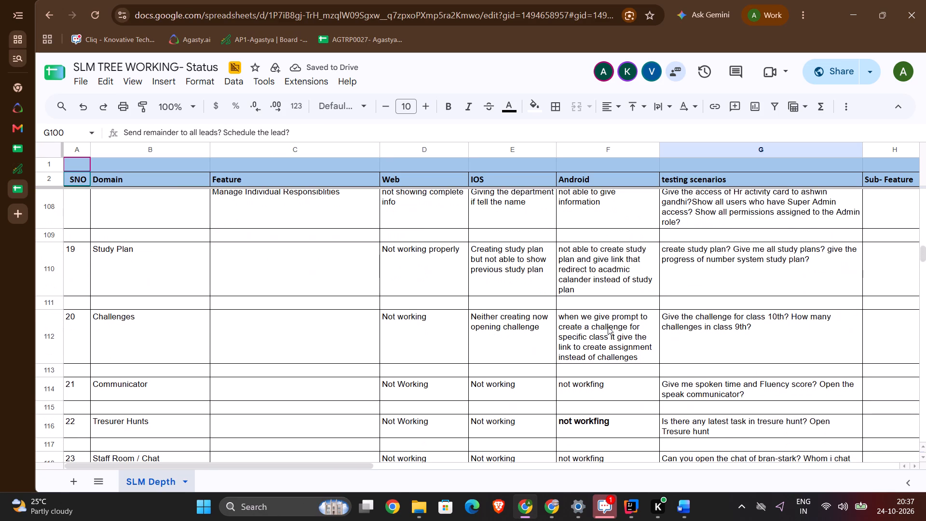
pyautogui.click(820, 256)
pyautogui.click(820, 256)
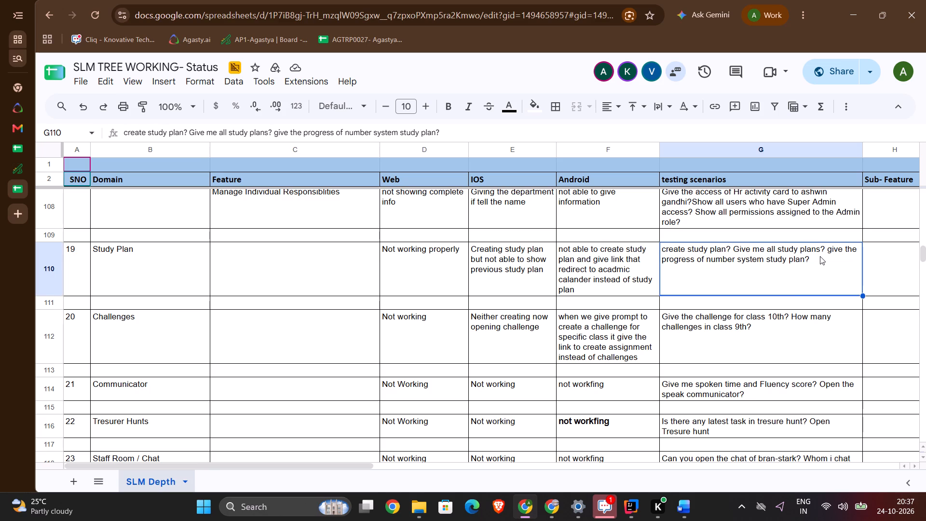
pyautogui.doubleClick(752, 327)
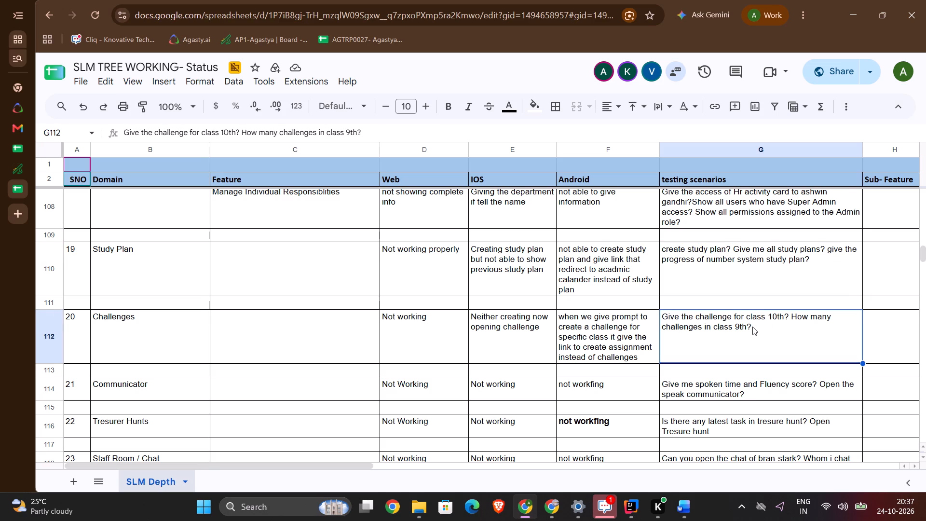
pyautogui.click(862, 176)
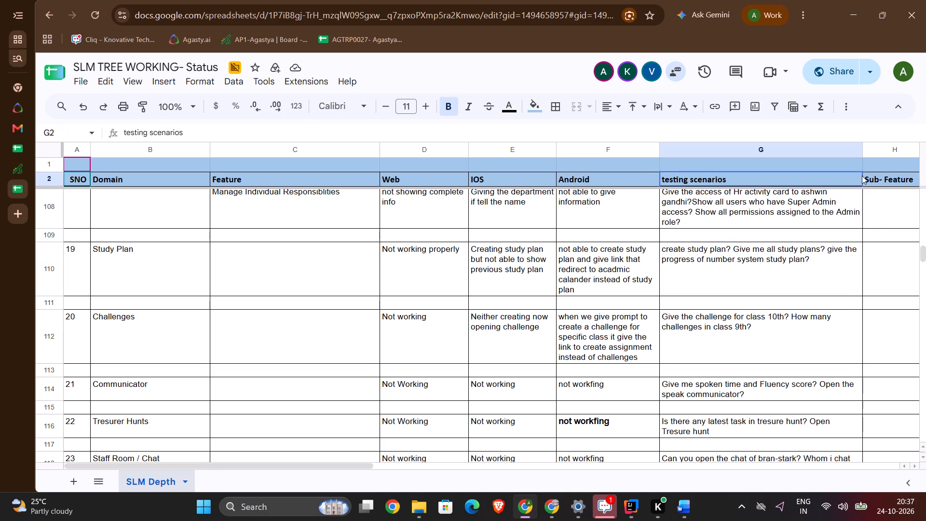
pyautogui.moveTo(863, 150); pyautogui.dragTo(857, 153)
pyautogui.click(857, 153)
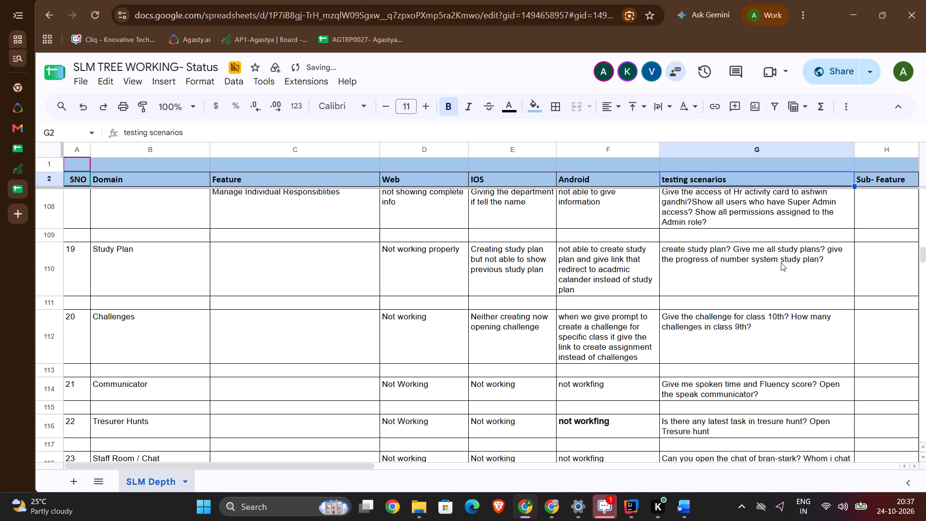
# Append "Give me the question of challenge name Jee Maths in class 10th?" to the Challenges testing scenario.
pyautogui.scroll(-1, 771, 329)
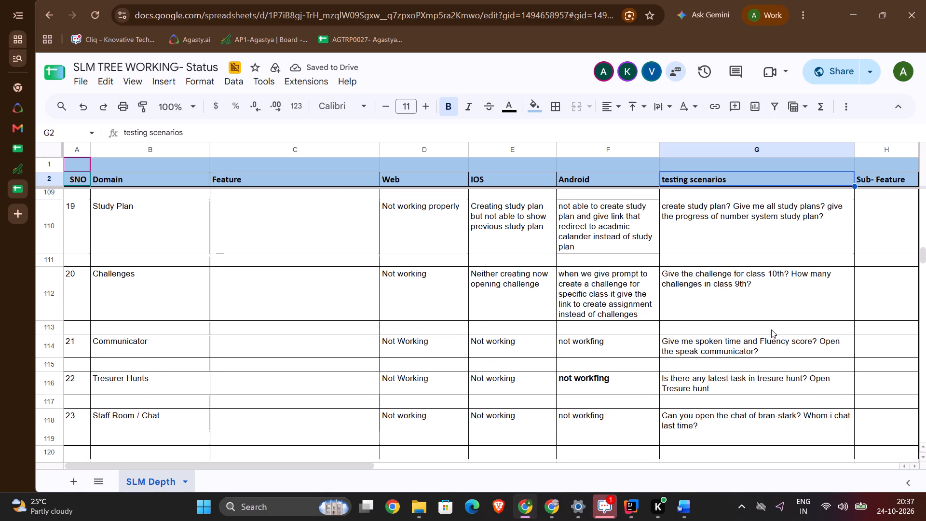
pyautogui.tripleClick(755, 284)
pyautogui.click(755, 284)
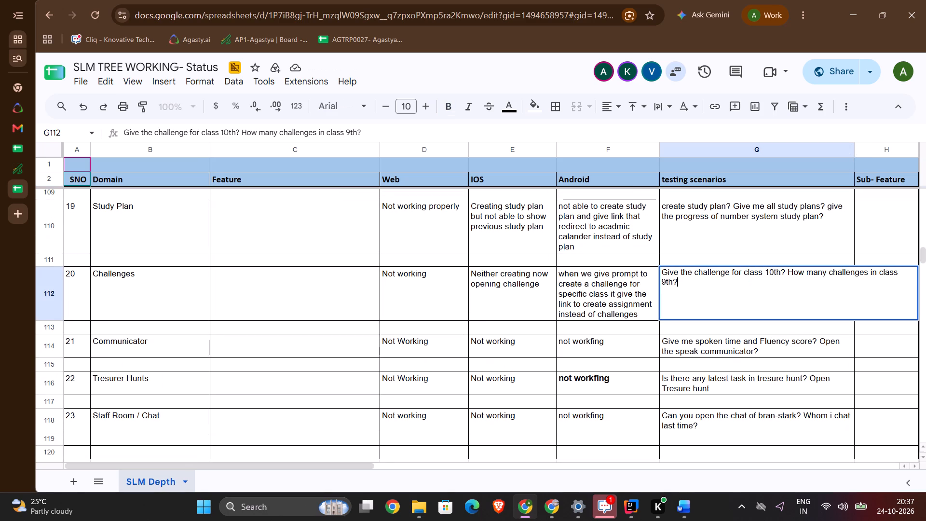
pyautogui.press('space')
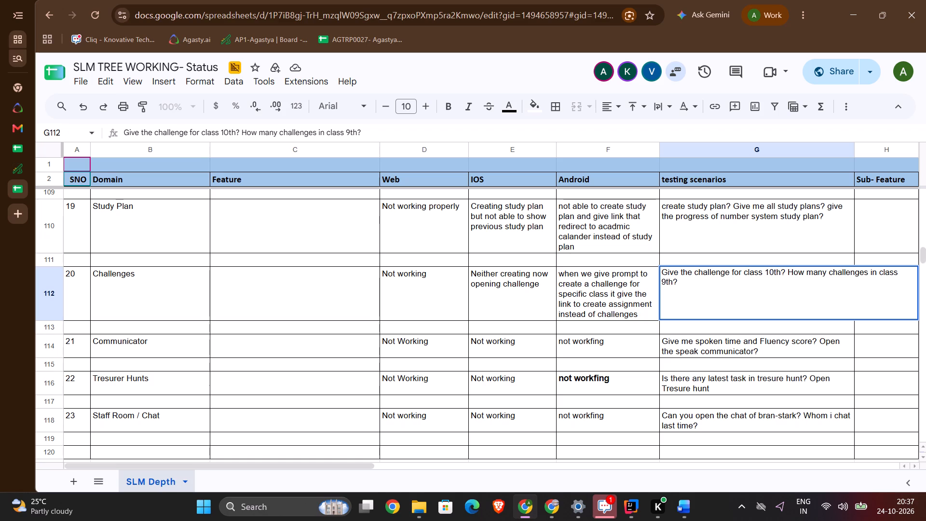
pyautogui.write('Give me the')
pyautogui.press('space')
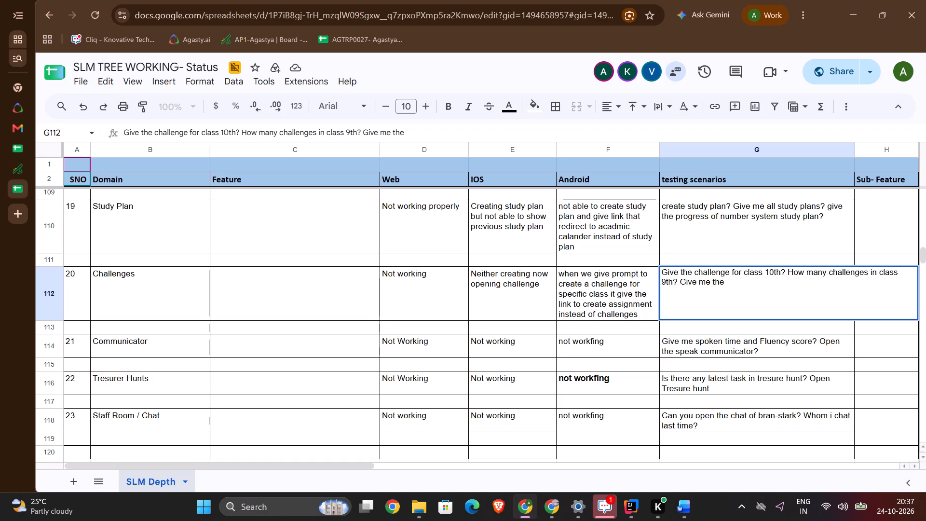
pyautogui.write('ques of')
pyautogui.press('BackSpace')
pyautogui.press('BackSpace')
pyautogui.press('BackSpace')
pyautogui.write('tion of all')
pyautogui.press('space')
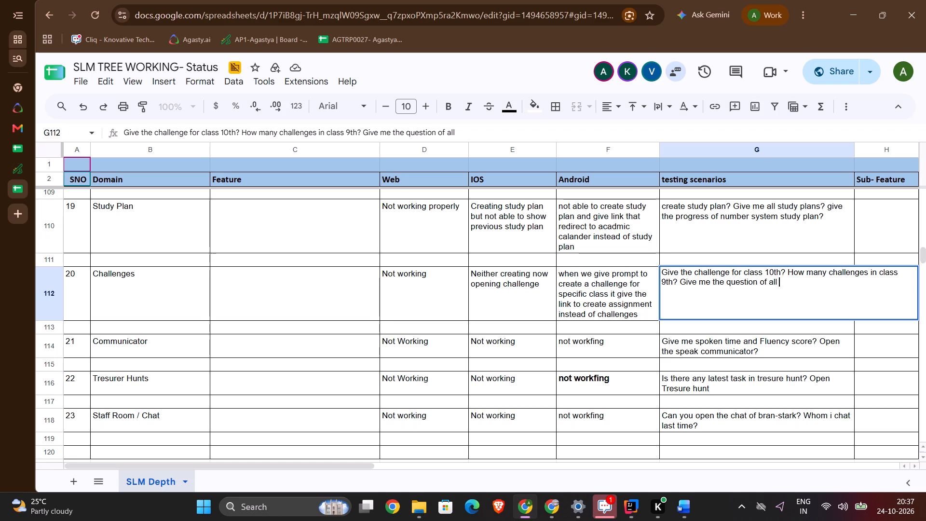
pyautogui.press('BackSpace')
pyautogui.press('BackSpace')
pyautogui.press('BackSpace')
pyautogui.press('BackSpace')
pyautogui.write('challemge')
pyautogui.press('space')
pyautogui.press('BackSpace')
pyautogui.press('BackSpace')
pyautogui.press('BackSpace')
pyautogui.press('BackSpace')
pyautogui.write('nge name')
pyautogui.press('space')
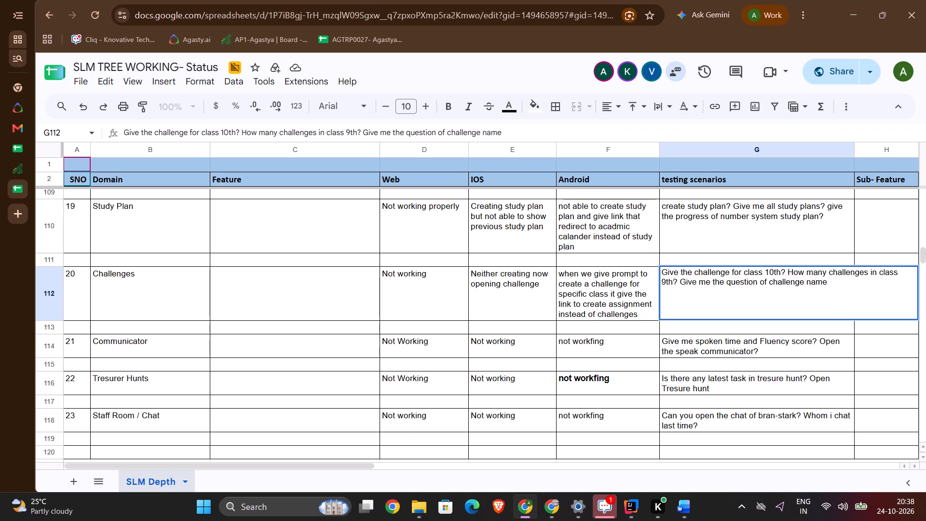
pyautogui.write('Jee')
pyautogui.press('space')
pyautogui.write('MAth')
pyautogui.press('BackSpace')
pyautogui.press('BackSpace')
pyautogui.press('BackSpace')
pyautogui.write('aths in class')
pyautogui.press('space')
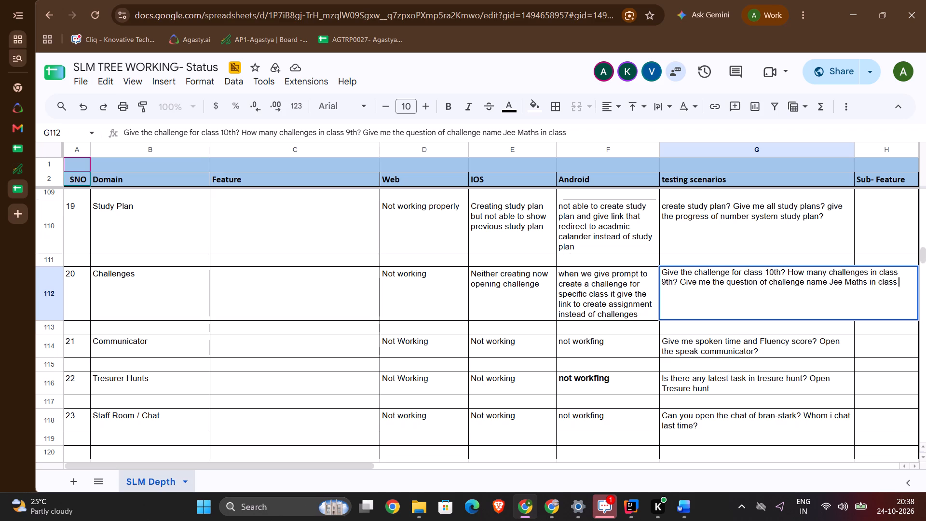
pyautogui.write('10')
pyautogui.write('th')
pyautogui.hotkey('shift', '?')
pyautogui.press('Return')
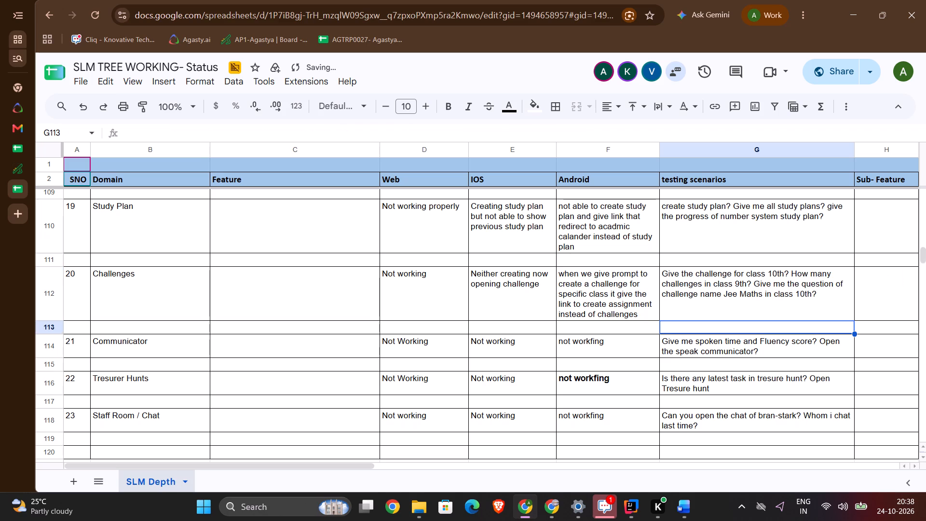
# Check the testing scenarios column from the Challenges row back up to the Survey rows for missing entries.
pyautogui.scroll(4, 668, 275)
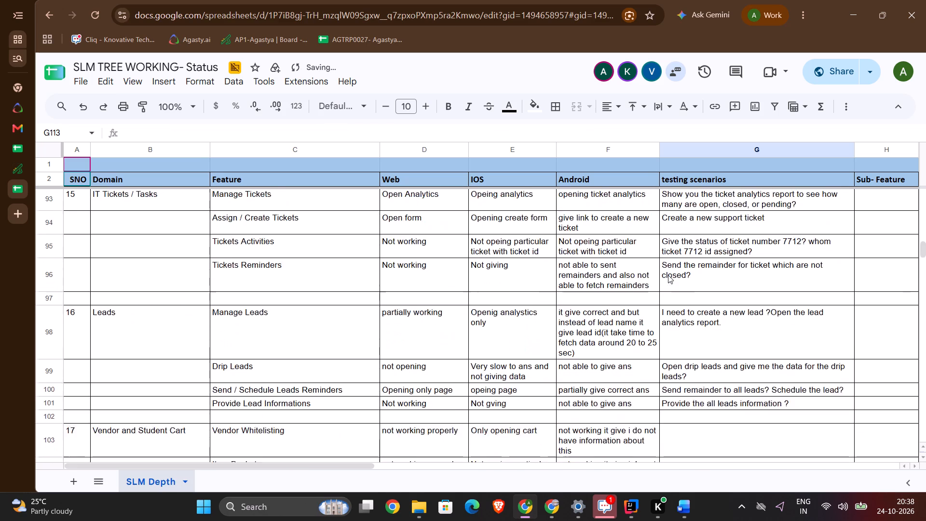
pyautogui.scroll(3, 668, 275)
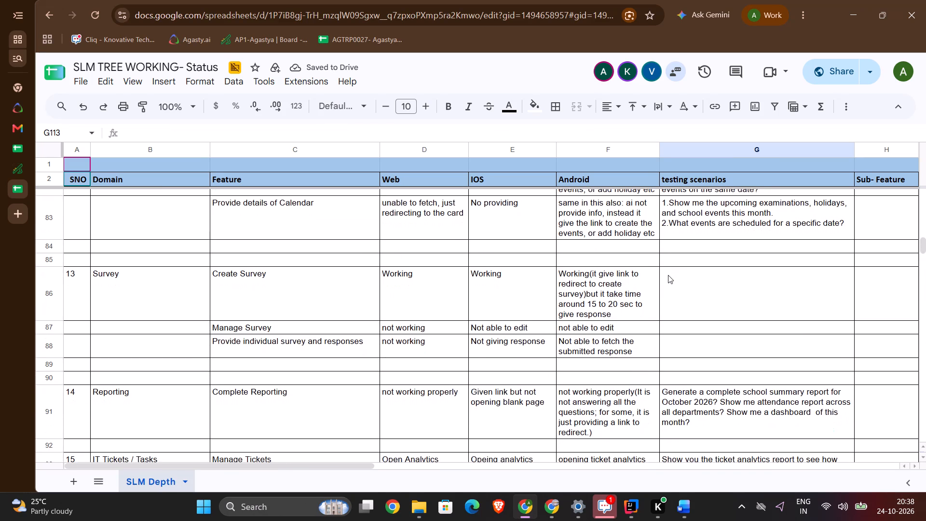
pyautogui.scroll(1, 668, 275)
pyautogui.scroll(-1, 668, 275)
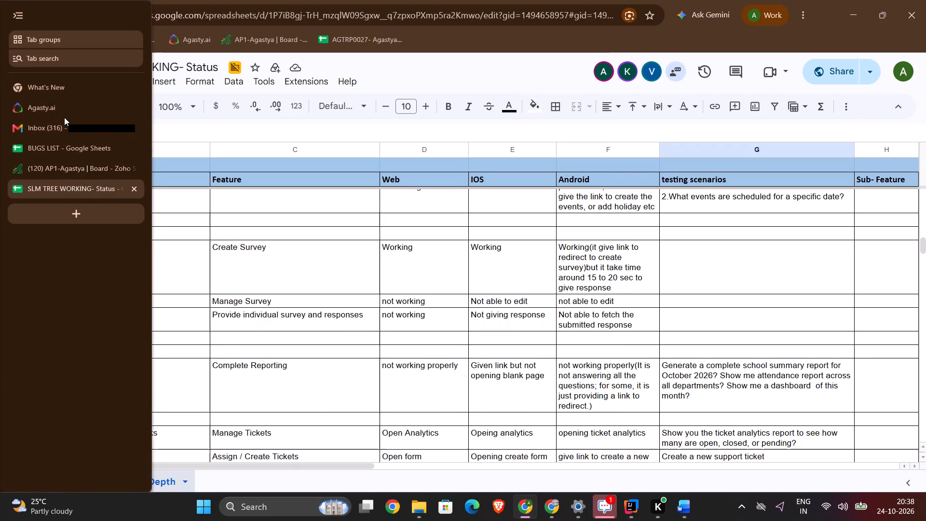
pyautogui.click(70, 114)
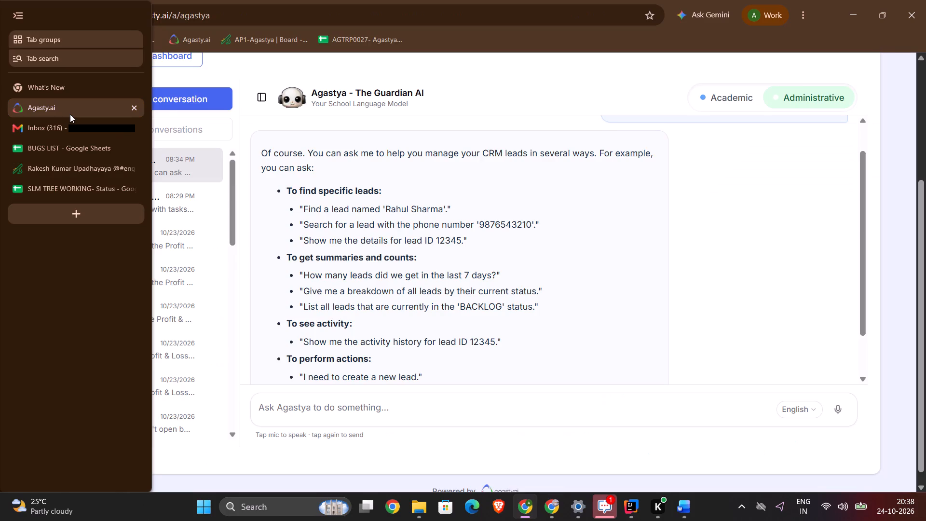
pyautogui.scroll(-2, 388, 296)
pyautogui.scroll(-12, 141, 351)
pyautogui.scroll(11, 141, 351)
pyautogui.scroll(-2, 141, 351)
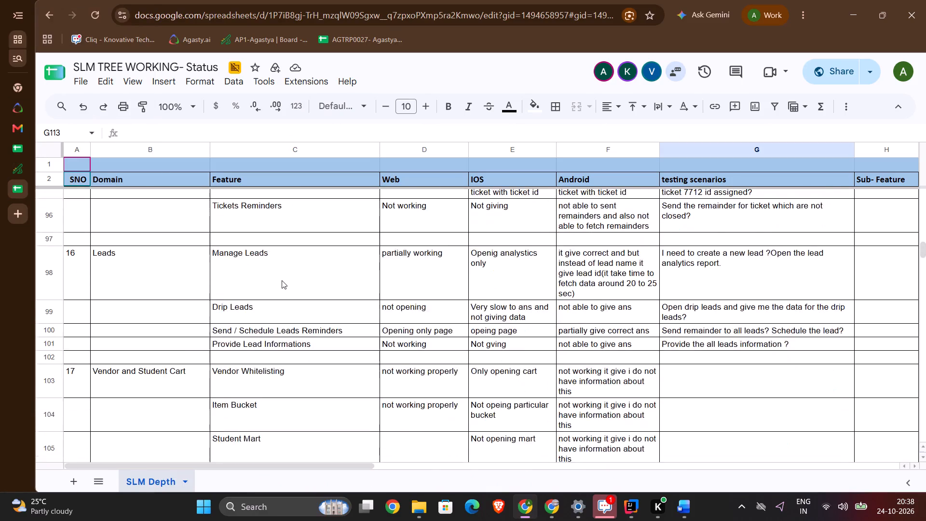
pyautogui.scroll(-7, 282, 280)
pyautogui.scroll(2, 282, 280)
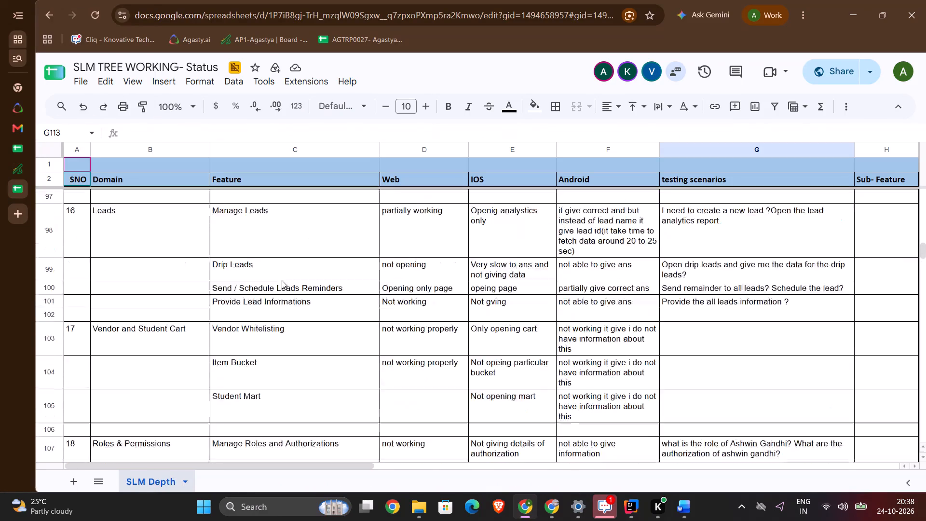
pyautogui.scroll(11, 282, 280)
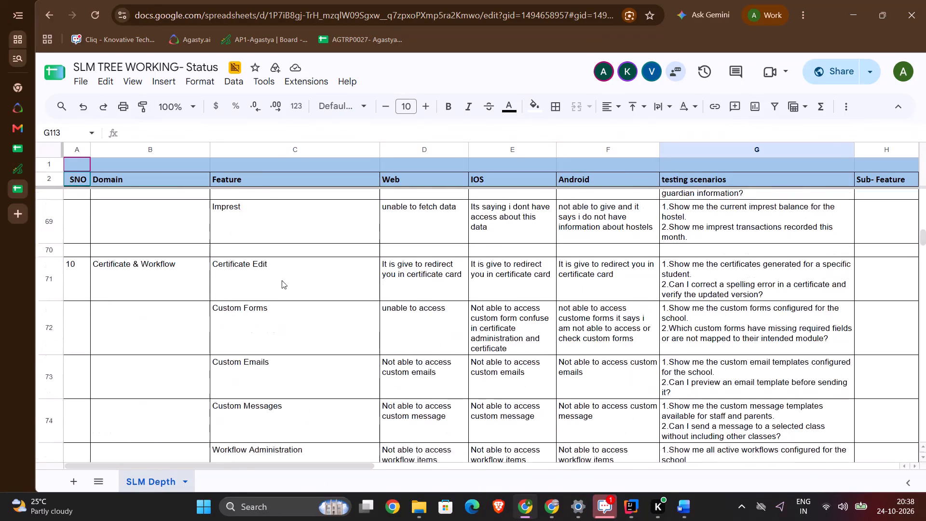
pyautogui.scroll(5, 282, 280)
pyautogui.scroll(-3, 282, 280)
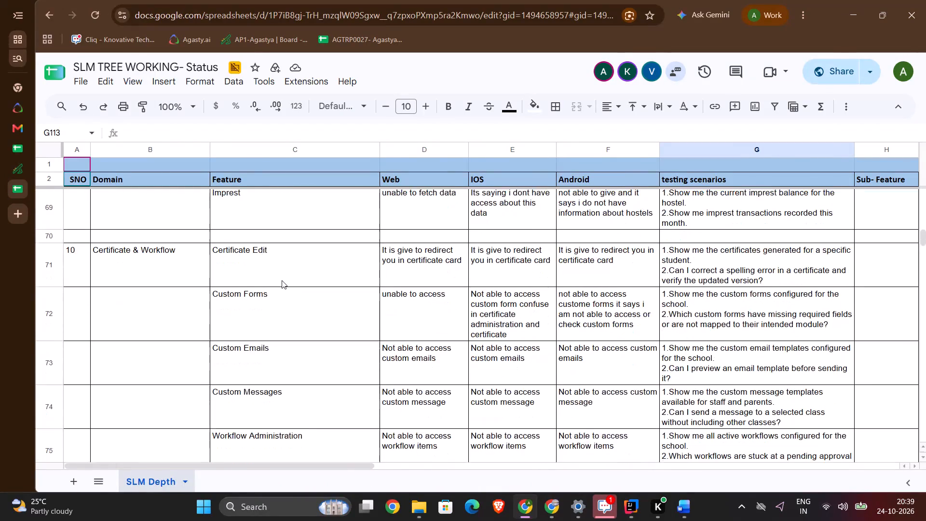
pyautogui.scroll(-4, 282, 280)
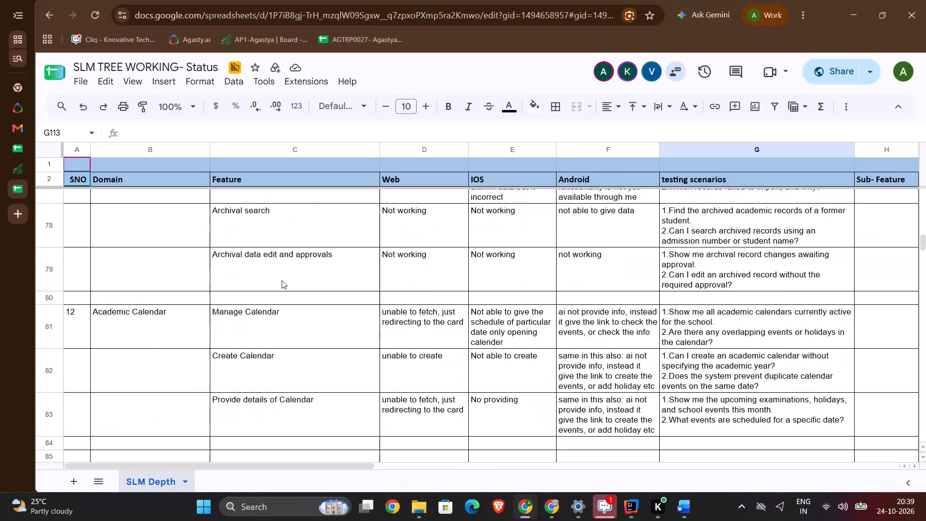
pyautogui.scroll(-4, 282, 280)
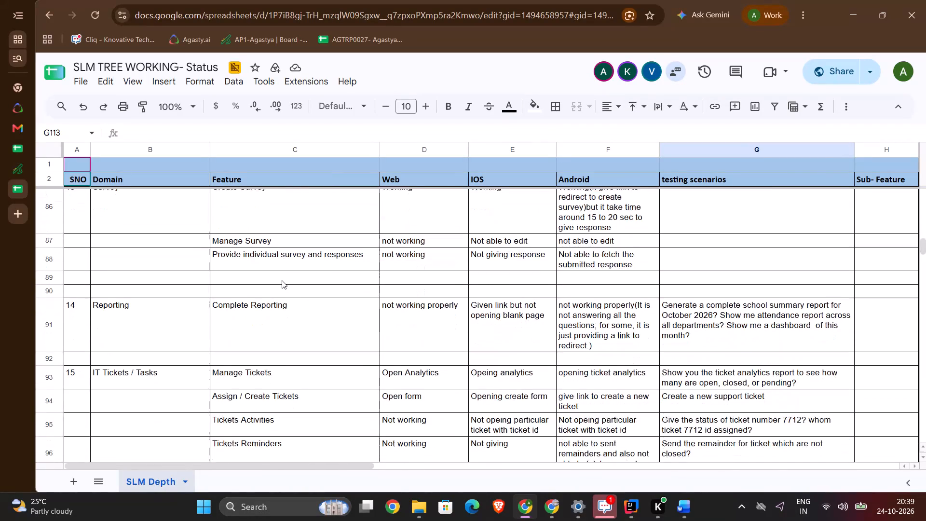
pyautogui.scroll(-4, 282, 280)
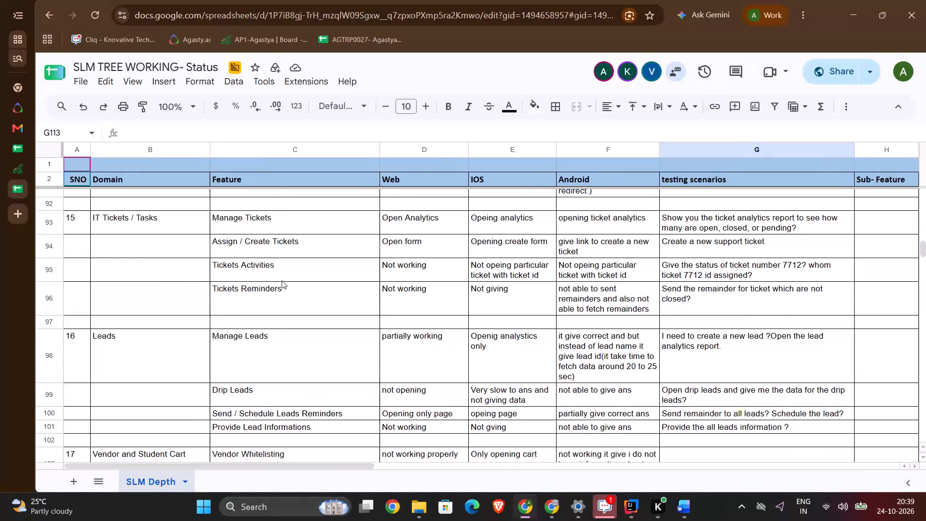
pyautogui.scroll(-4, 282, 280)
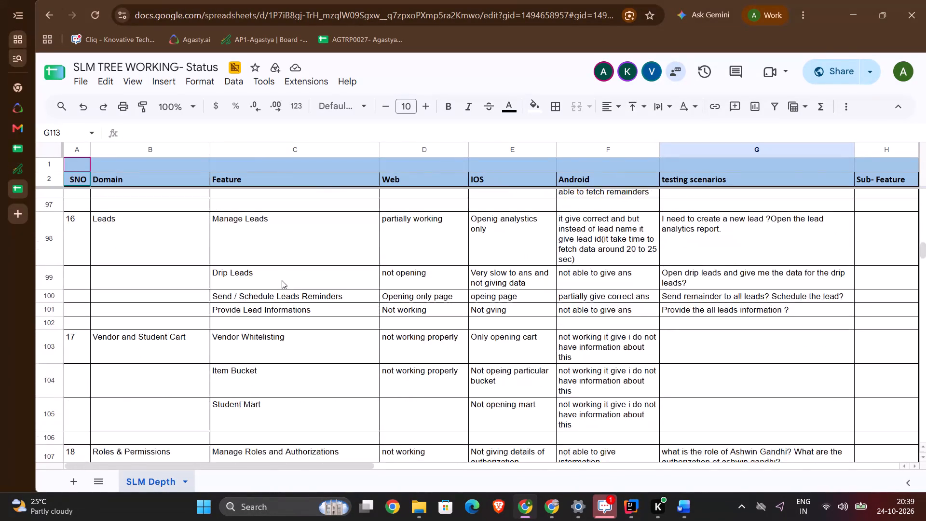
pyautogui.scroll(3, 282, 280)
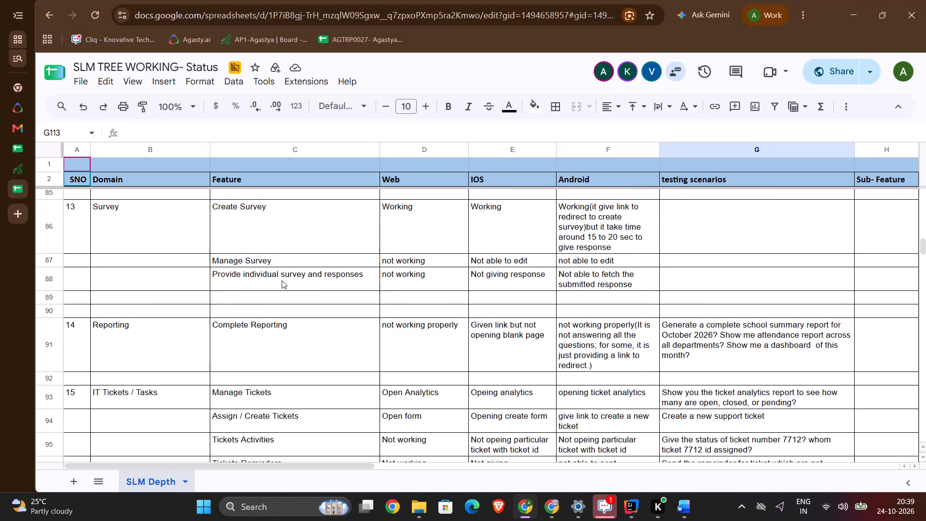
pyautogui.scroll(6, 282, 280)
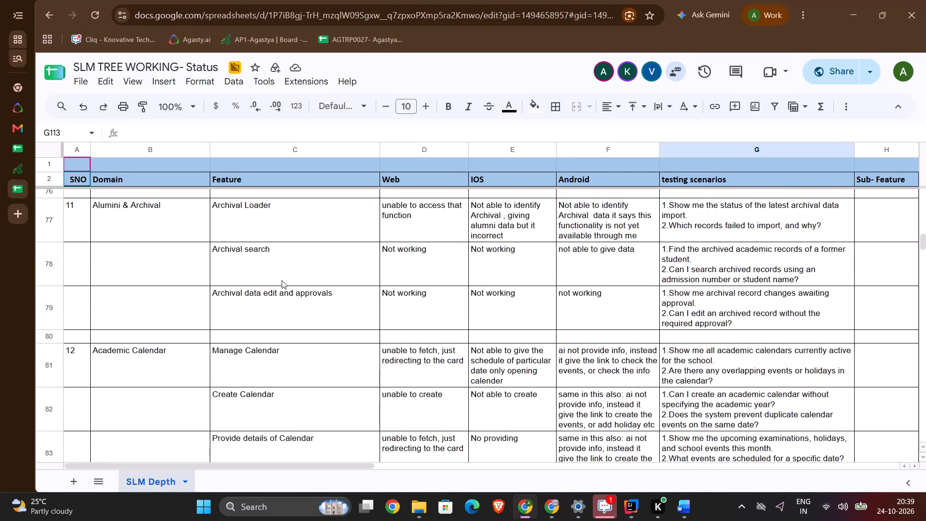
pyautogui.scroll(6, 282, 280)
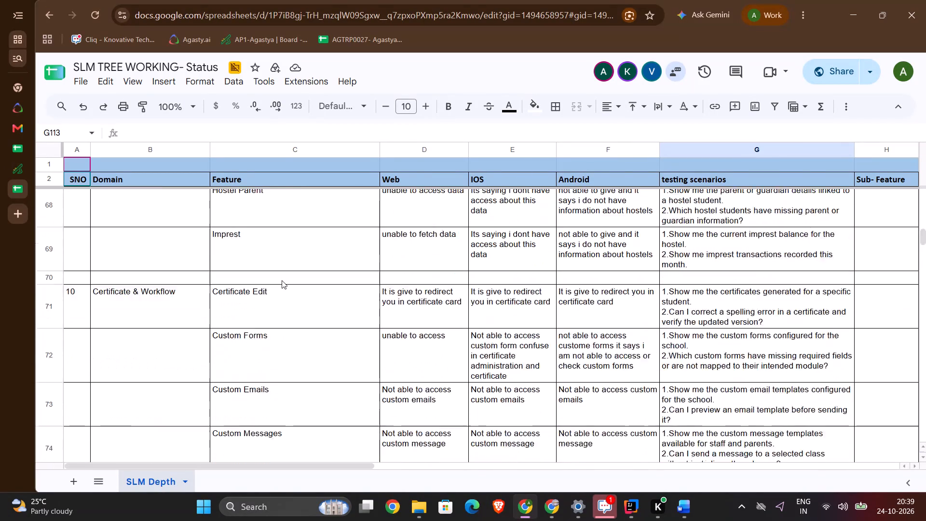
pyautogui.scroll(5, 282, 280)
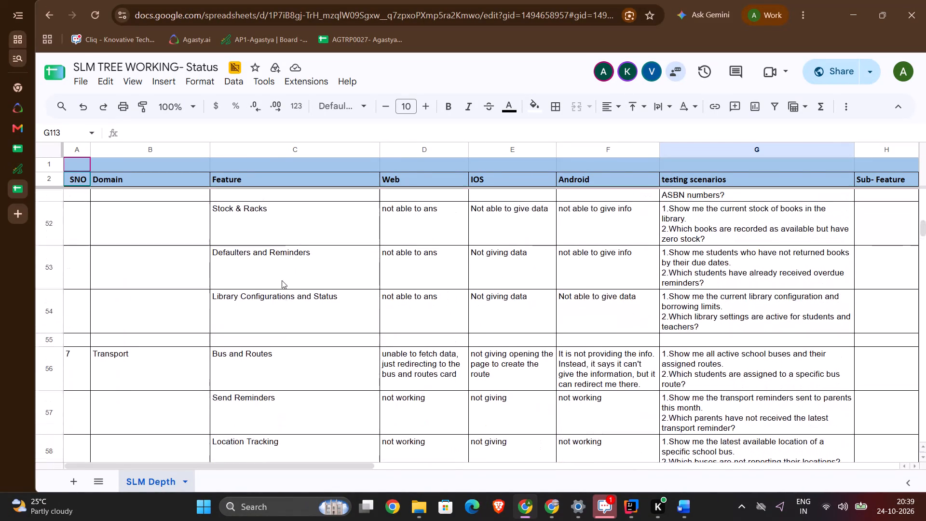
pyautogui.scroll(3, 282, 280)
pyautogui.scroll(-3, 282, 280)
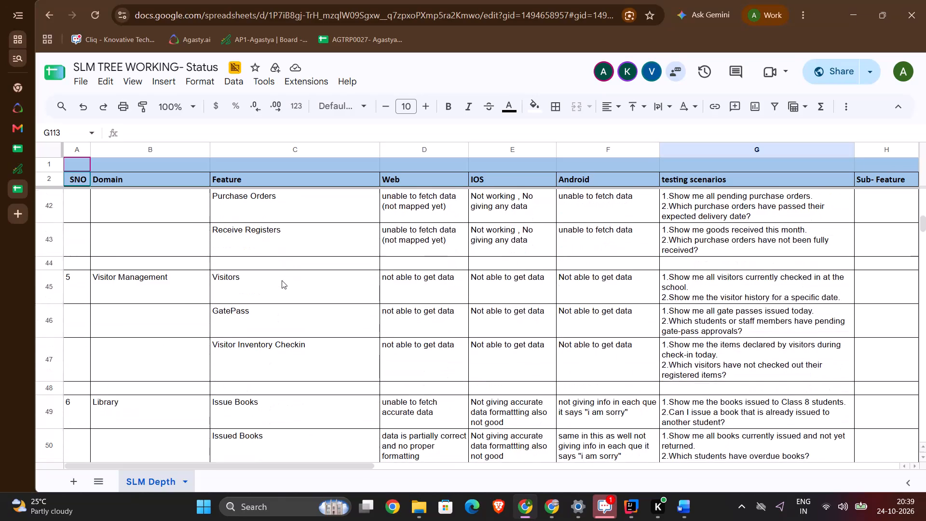
pyautogui.scroll(-7, 282, 280)
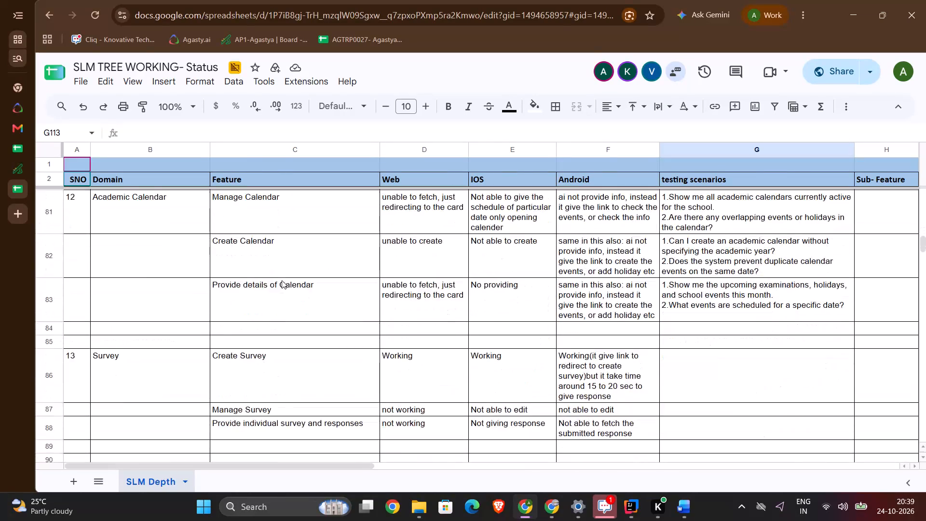
pyautogui.scroll(-5, 282, 280)
pyautogui.scroll(-1, 520, 287)
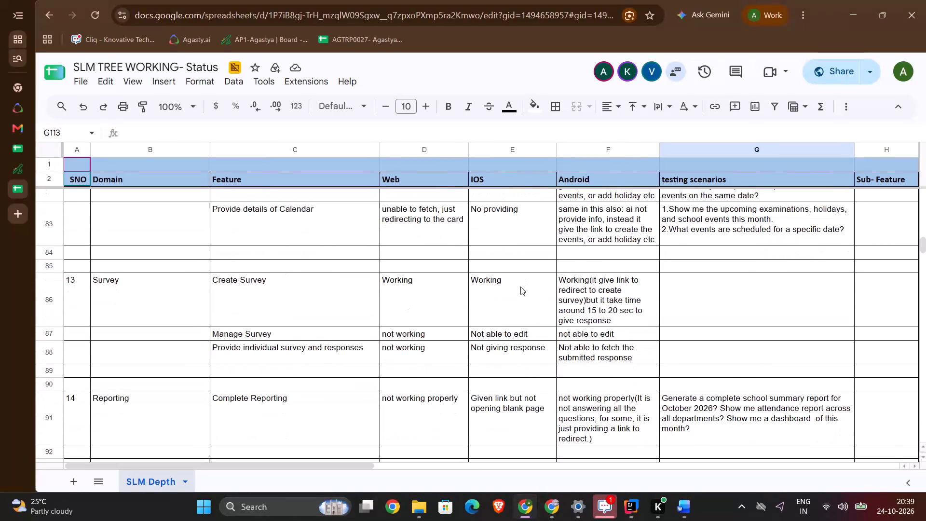
pyautogui.scroll(-1, 520, 287)
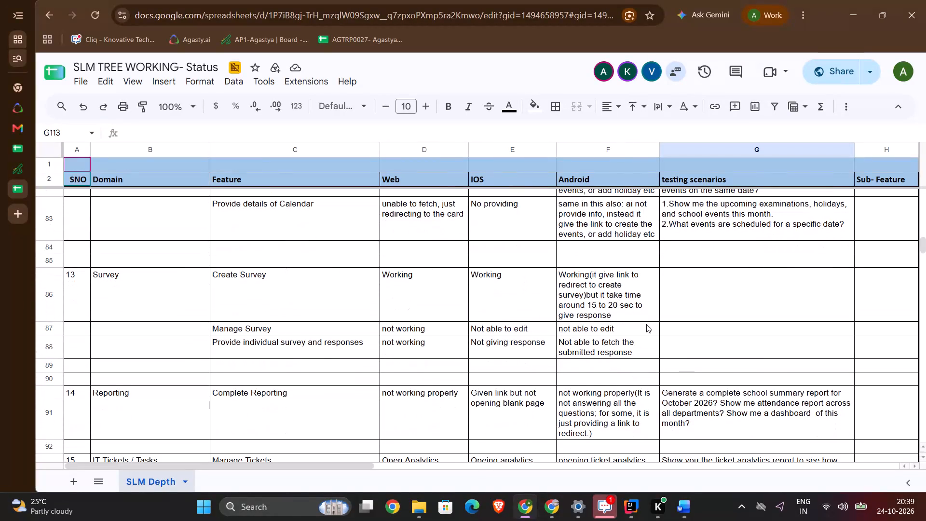
pyautogui.scroll(-1, 668, 368)
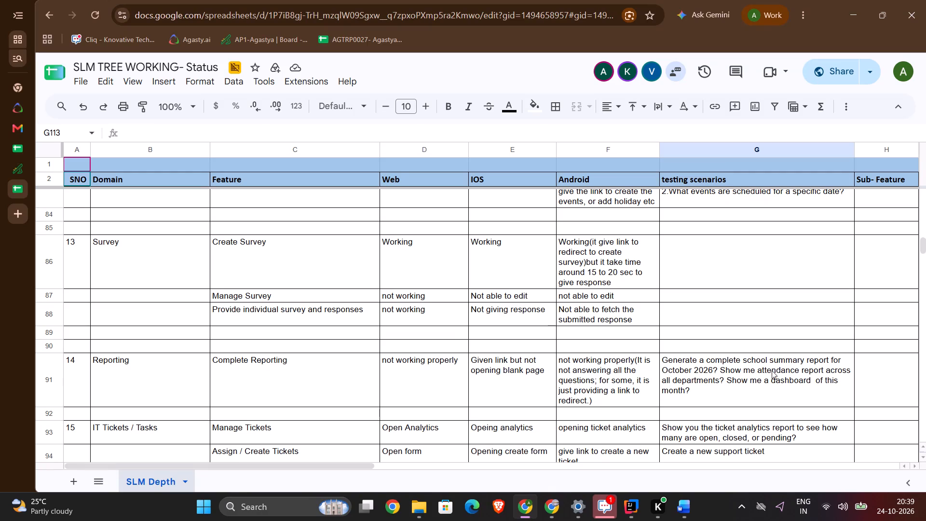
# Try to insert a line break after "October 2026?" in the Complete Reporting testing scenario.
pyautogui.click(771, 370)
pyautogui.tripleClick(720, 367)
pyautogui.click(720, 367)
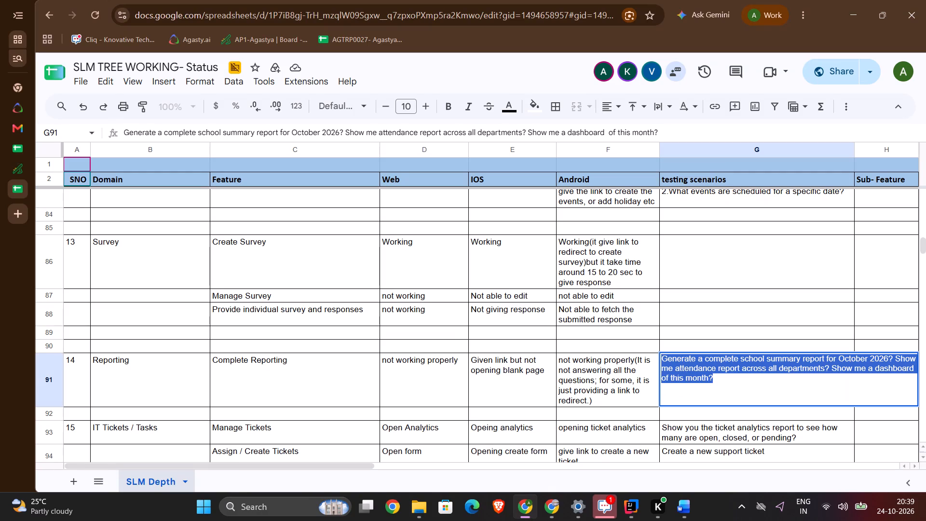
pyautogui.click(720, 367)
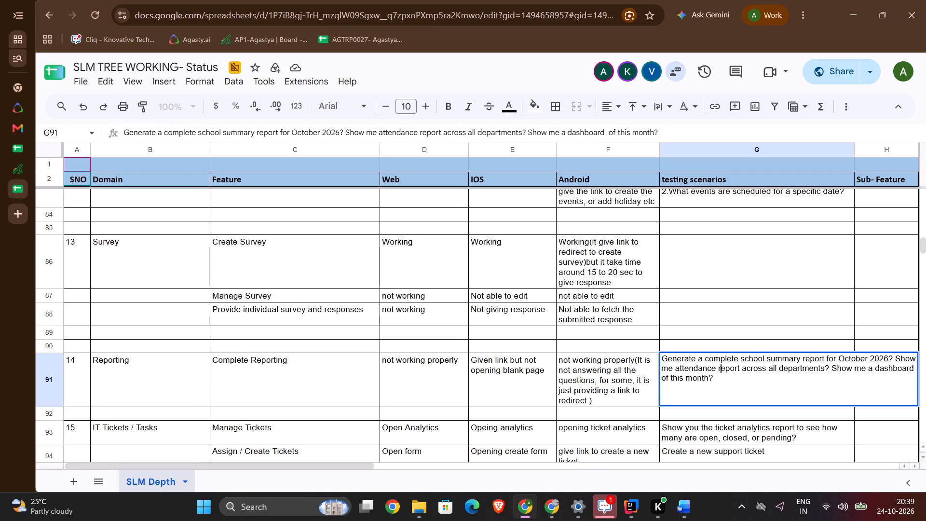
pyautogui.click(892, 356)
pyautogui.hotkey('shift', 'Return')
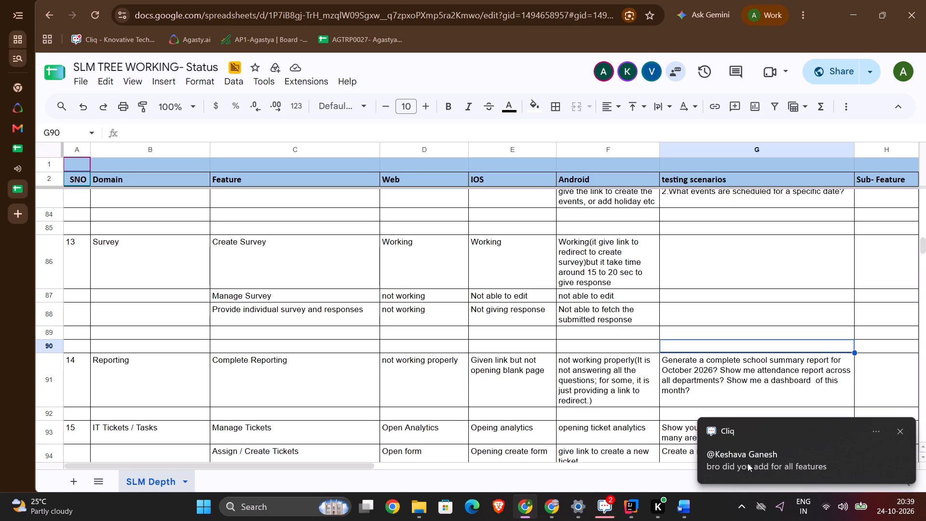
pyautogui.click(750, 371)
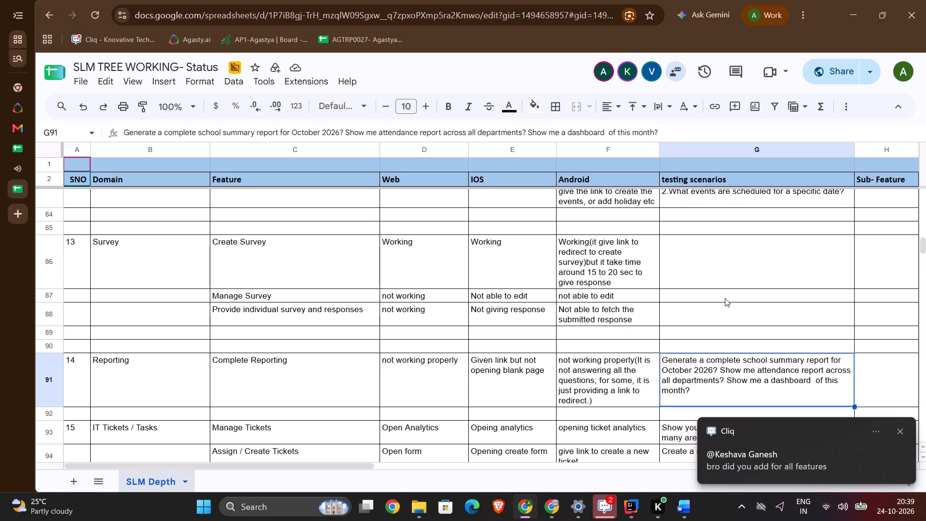
# Look through the testing scenarios column from the Survey rows down to Staff Room / Chat for entries still missing.
pyautogui.click(725, 301)
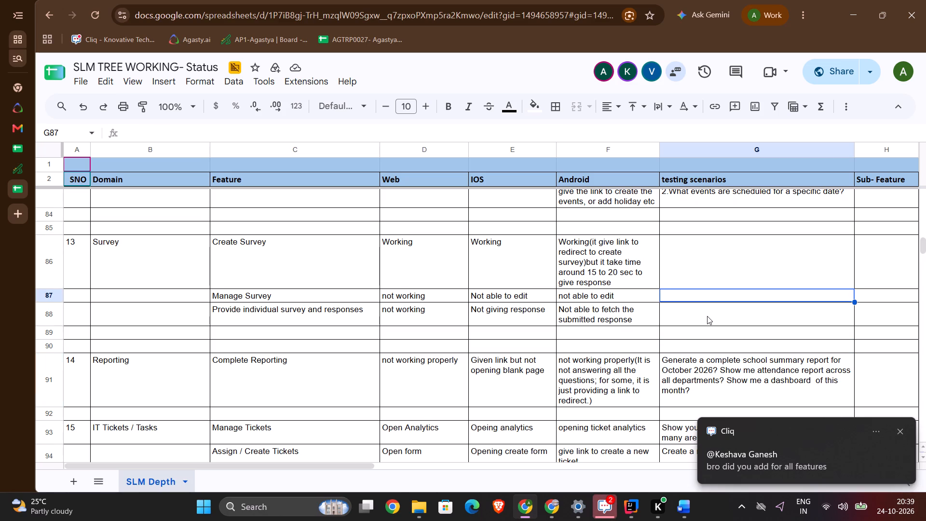
pyautogui.click(674, 353)
pyautogui.scroll(-7, 674, 353)
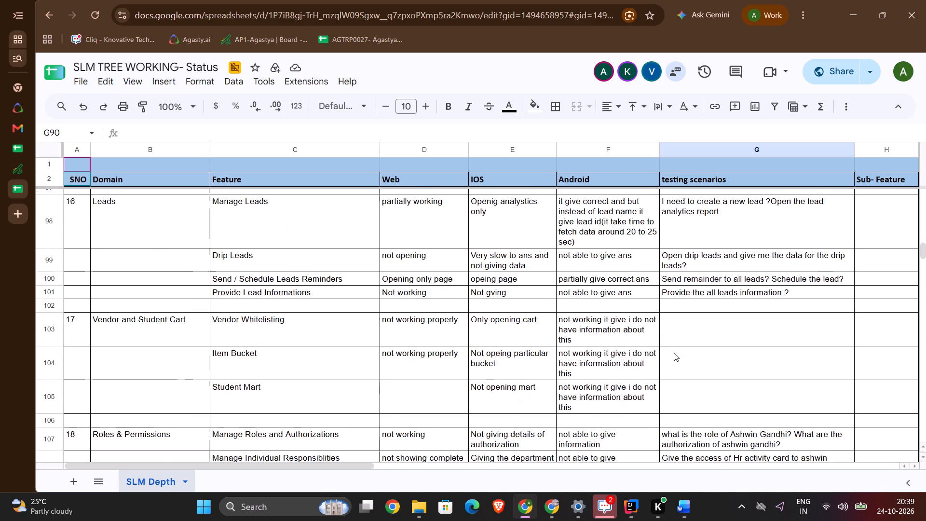
pyautogui.scroll(5, 674, 353)
pyautogui.scroll(-3, 674, 353)
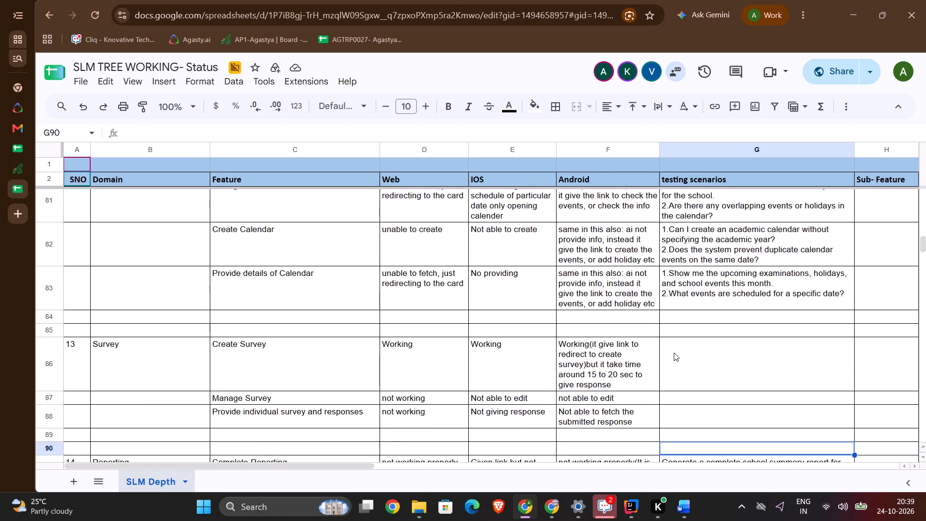
pyautogui.scroll(-6, 674, 353)
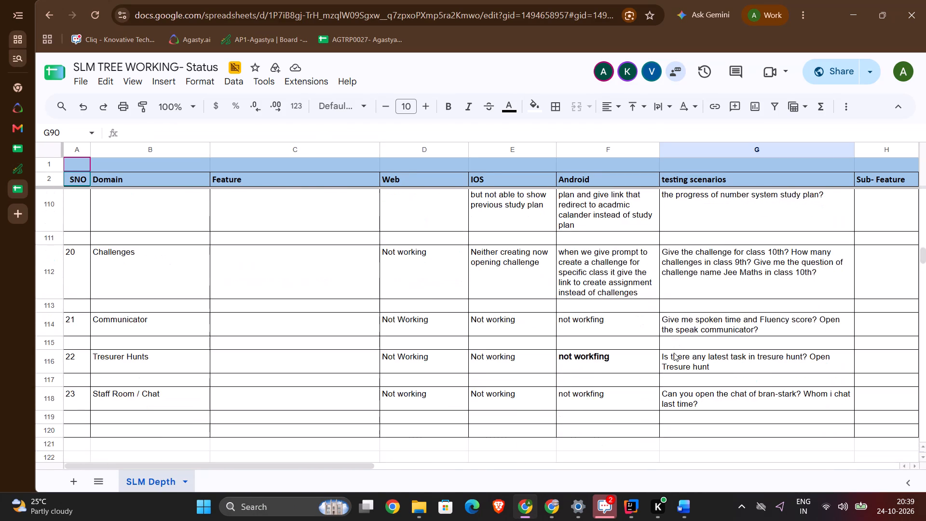
pyautogui.scroll(2, 674, 353)
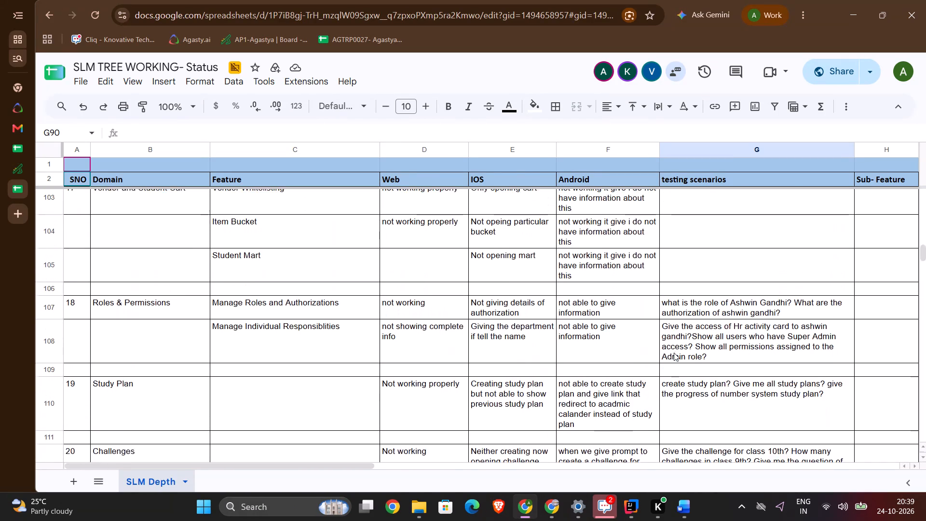
pyautogui.scroll(3, 674, 353)
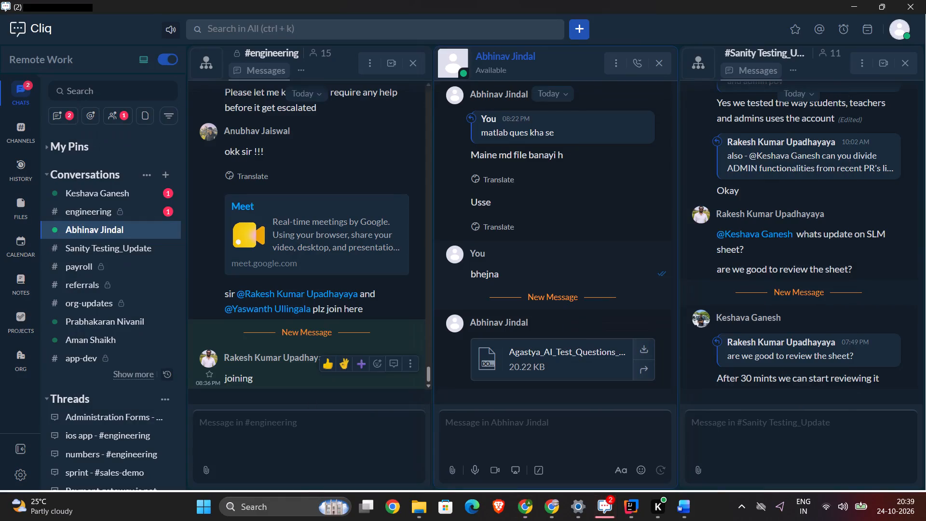
# Switch to Cliq and answer the colleague's question about all features with "yess only one left that i am adding".
pyautogui.click(76, 194)
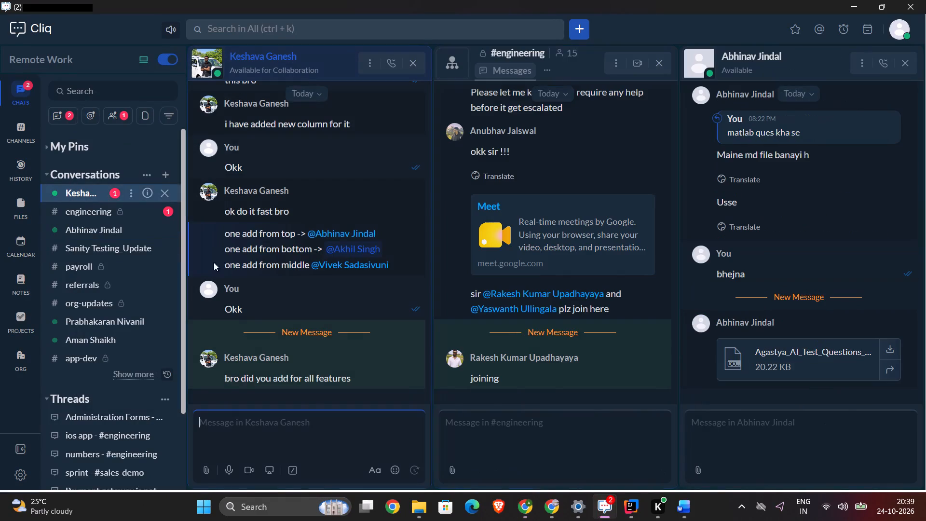
pyautogui.click(246, 439)
pyautogui.write('yess only')
pyautogui.press('space')
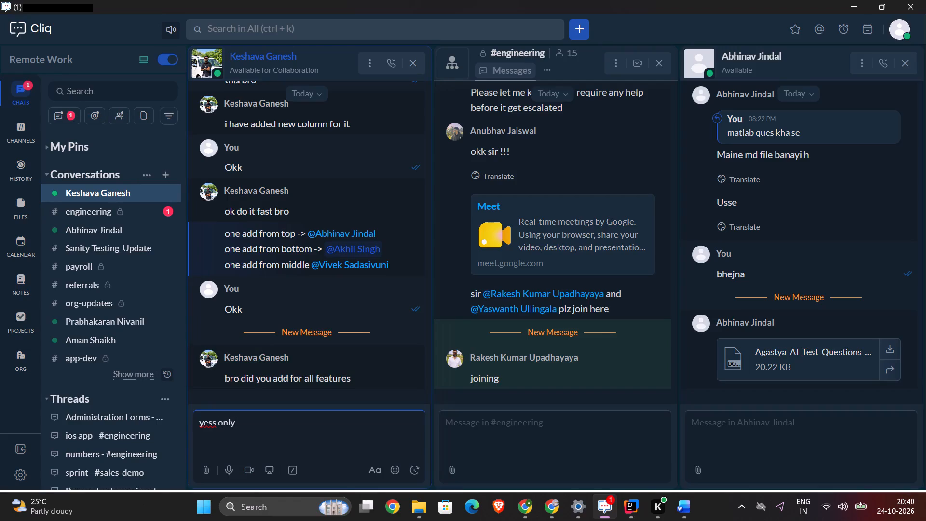
pyautogui.write('one left that i am adding')
pyautogui.press('Return')
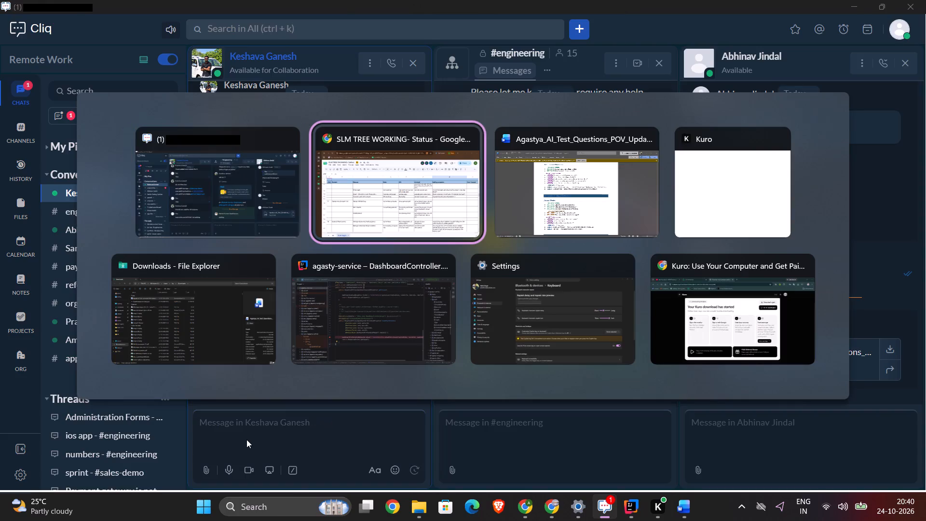
# Return to the SLM TREE WORKING- Status sheet and open the Vendor Whitelisting testing scenarios cell for editing.
pyautogui.scroll(-1, 188, 317)
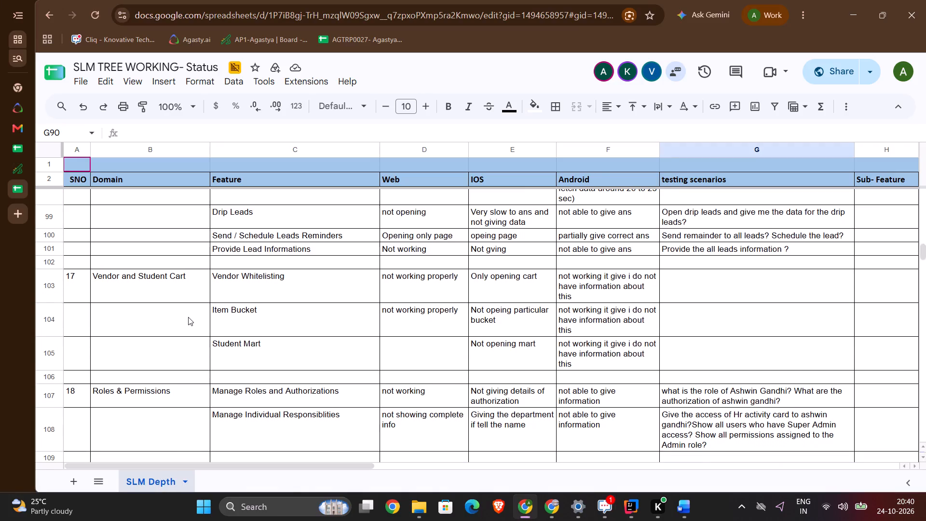
pyautogui.scroll(-1, 188, 317)
pyautogui.click(724, 269)
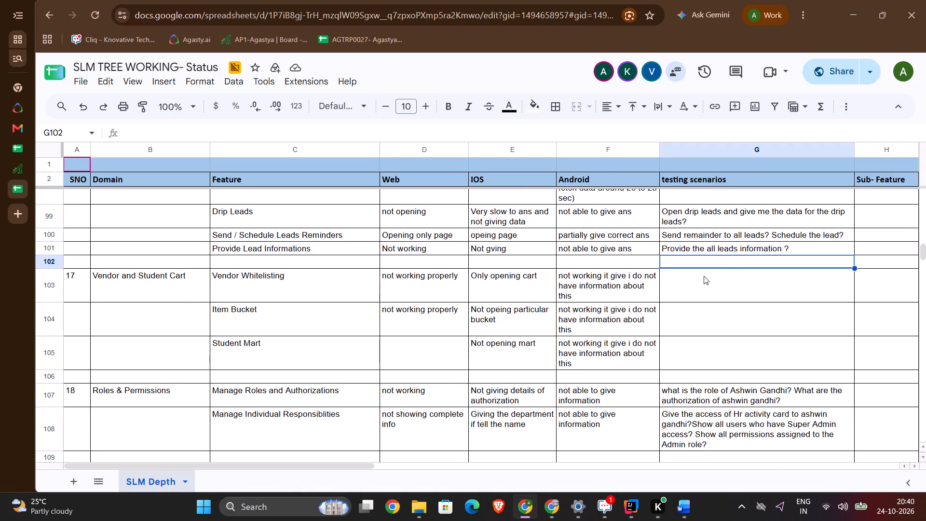
pyautogui.tripleClick(704, 276)
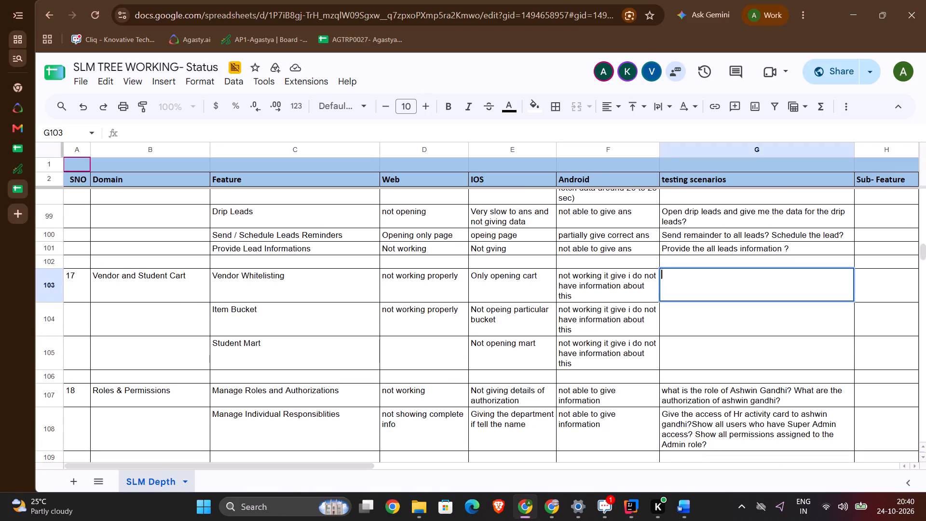
# Check the Cliq conversation with the colleague for a reply and return to the sheet.
pyautogui.hotkey('alt', 'Tab')
pyautogui.scroll(-1, 306, 296)
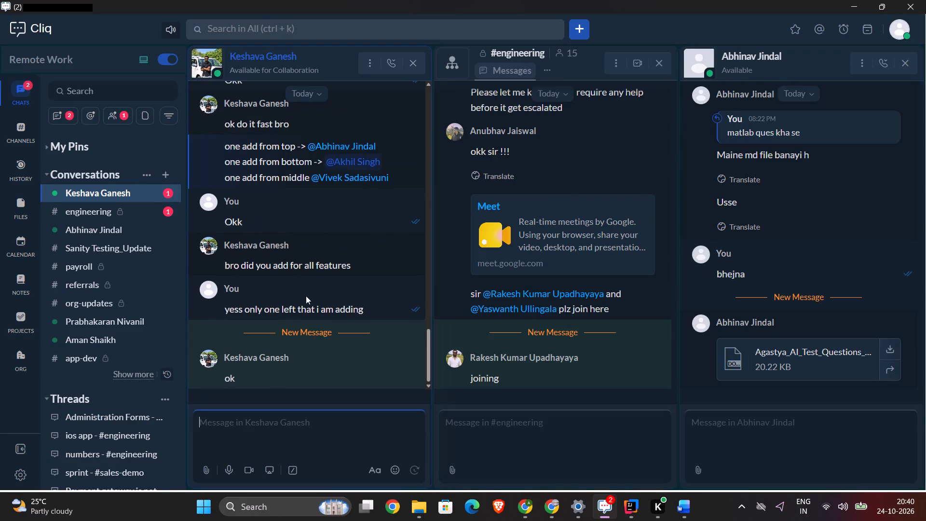
pyautogui.scroll(-1, 306, 296)
pyautogui.hotkey('alt', 'Tab')
pyautogui.hotkey('alt', 'Tab')
pyautogui.hotkey('alt', 'Tab')
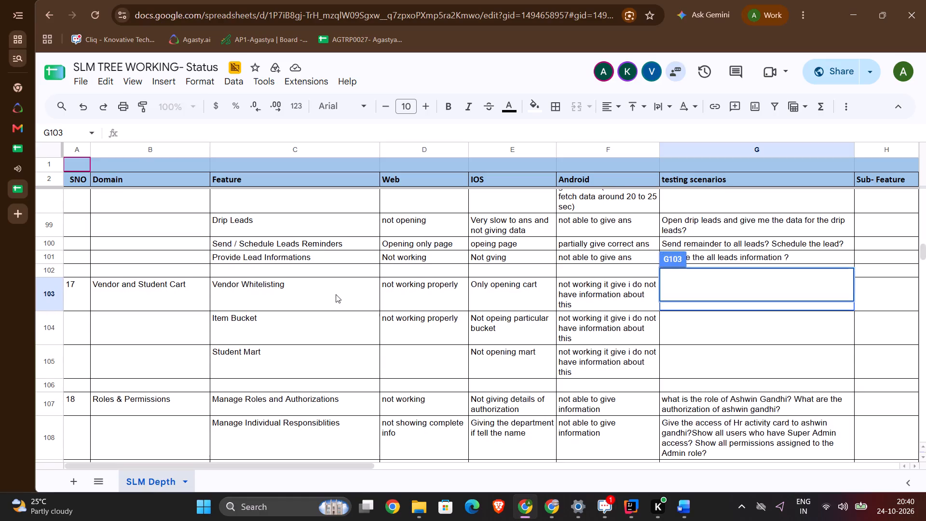
# Look through the Agastya_AI_Test_Questions_POV_Updated Word document for questions usable for Vendor and Student Cart, and return to the sheet.
pyautogui.hotkey('alt', 'Tab')
pyautogui.hotkey('alt', 'Tab')
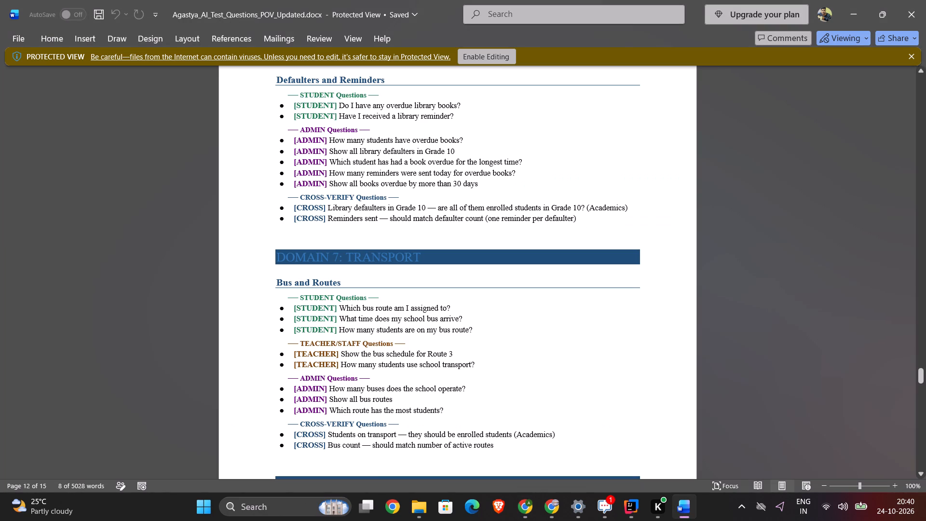
pyautogui.scroll(-15, 326, 254)
pyautogui.scroll(1, 326, 254)
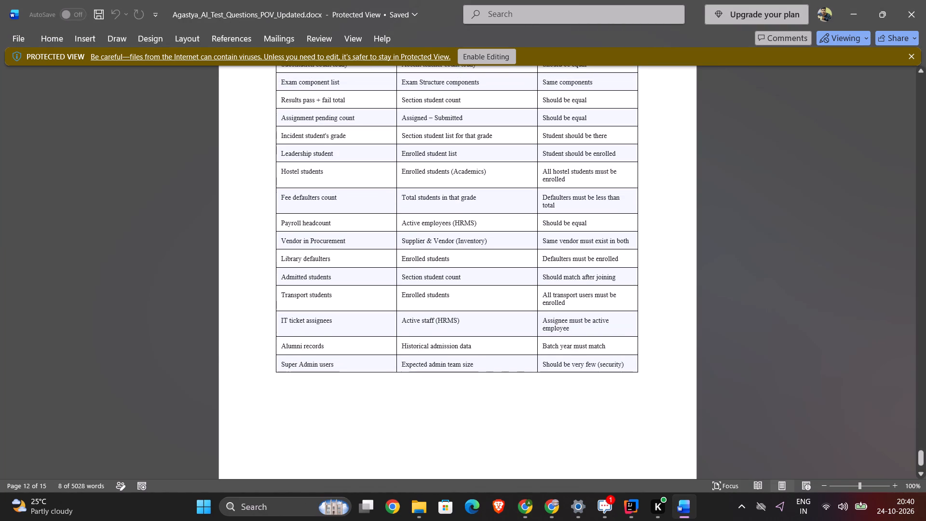
pyautogui.scroll(1, 326, 254)
pyautogui.scroll(1, 408, 238)
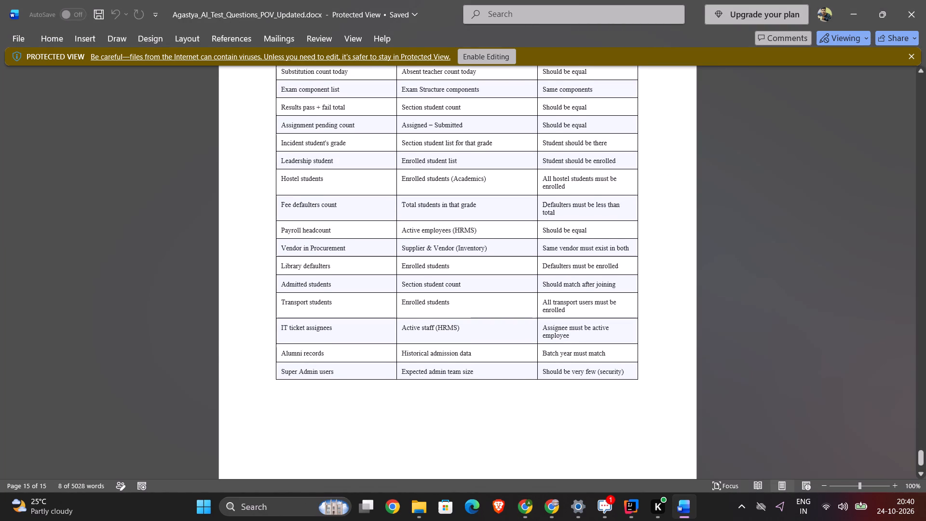
pyautogui.scroll(5, 408, 238)
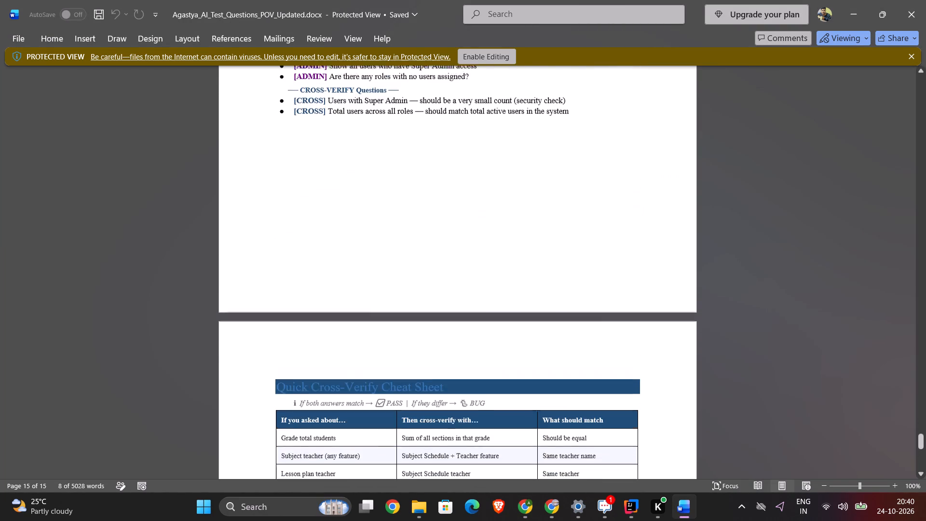
pyautogui.scroll(5, 408, 238)
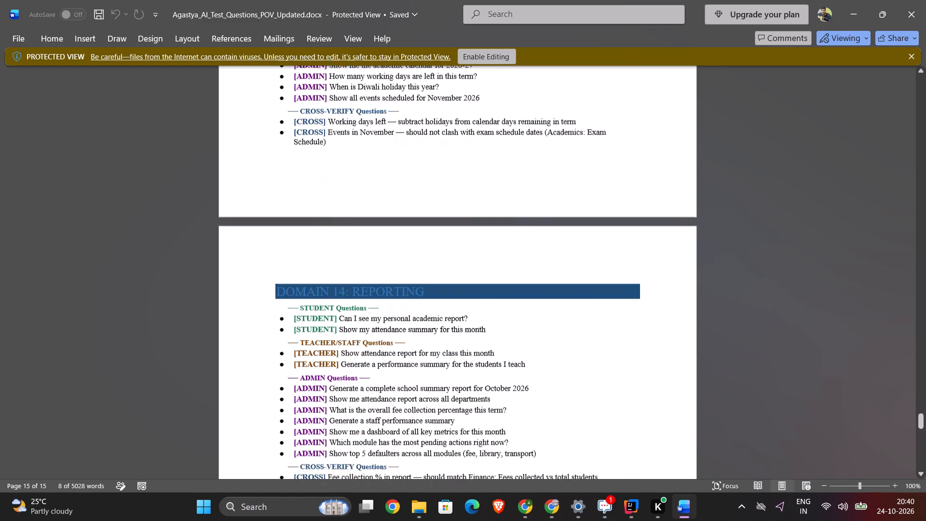
pyautogui.scroll(3, 408, 238)
pyautogui.scroll(-1, 408, 238)
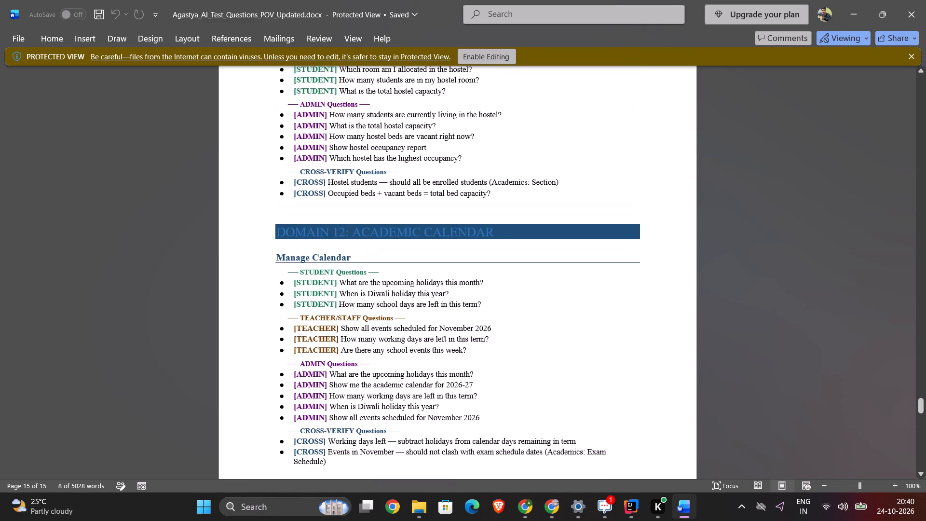
pyautogui.scroll(-3, 408, 238)
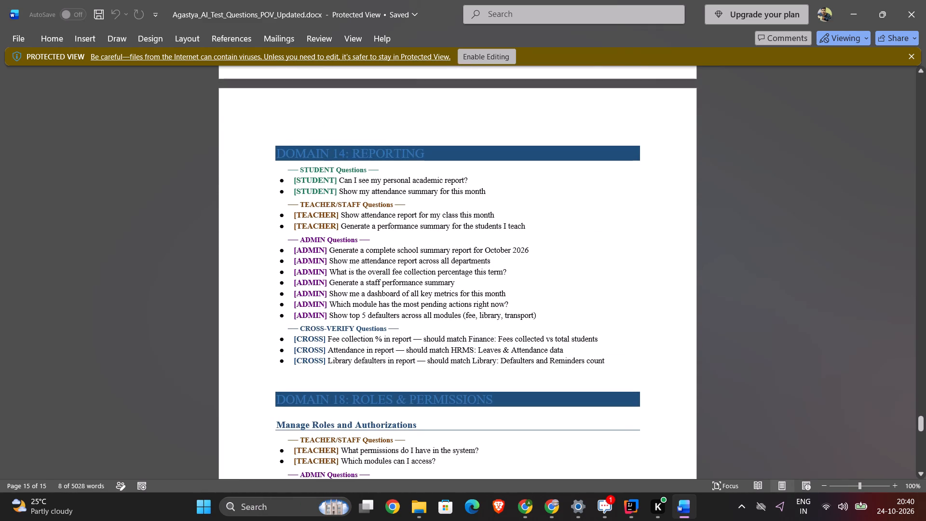
pyautogui.scroll(2, 408, 238)
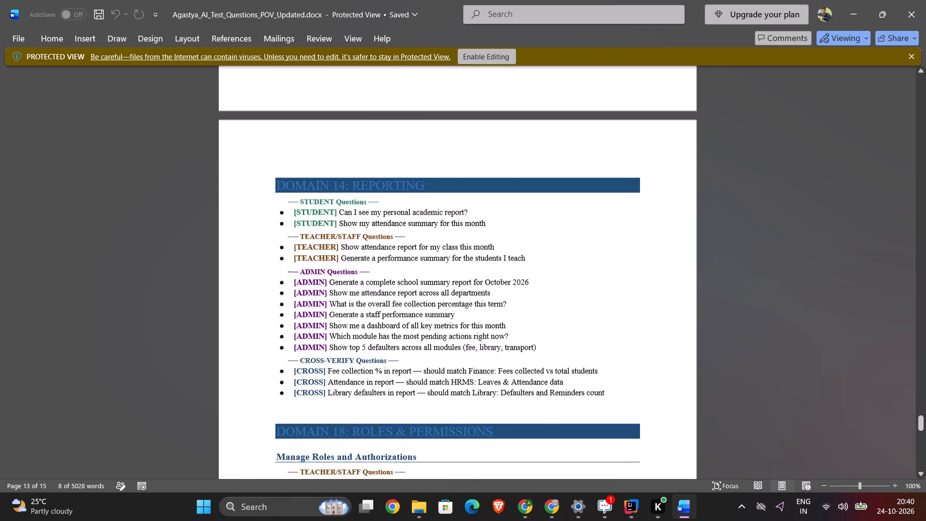
pyautogui.scroll(1, 408, 238)
pyautogui.scroll(-4, 408, 238)
pyautogui.scroll(8, 408, 238)
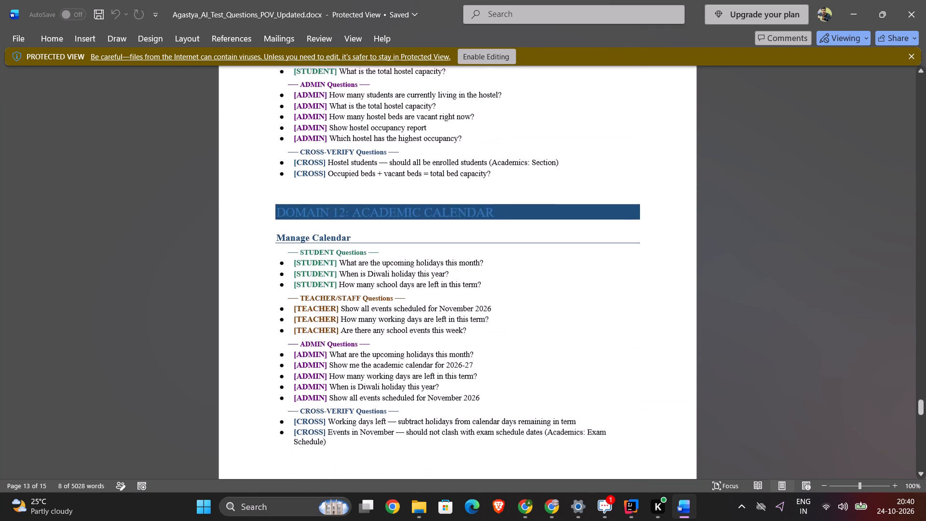
pyautogui.scroll(5, 408, 238)
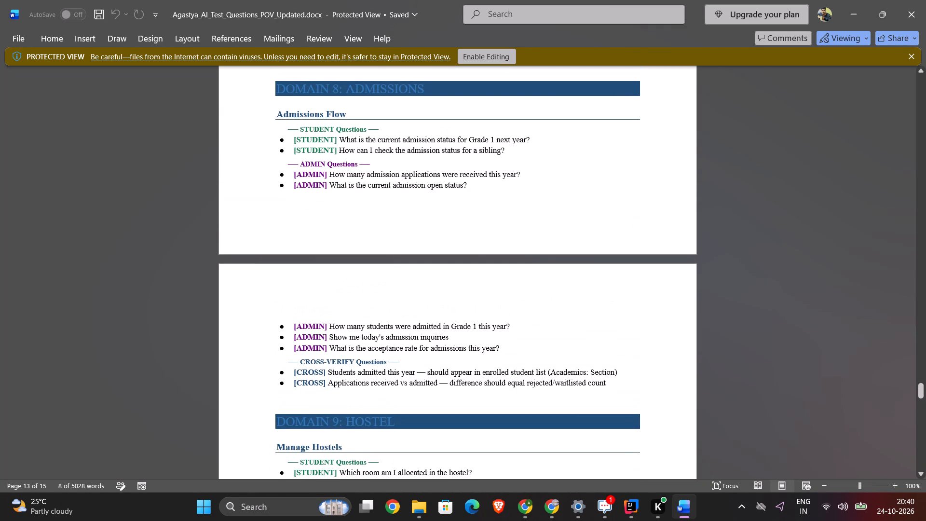
pyautogui.scroll(4, 408, 238)
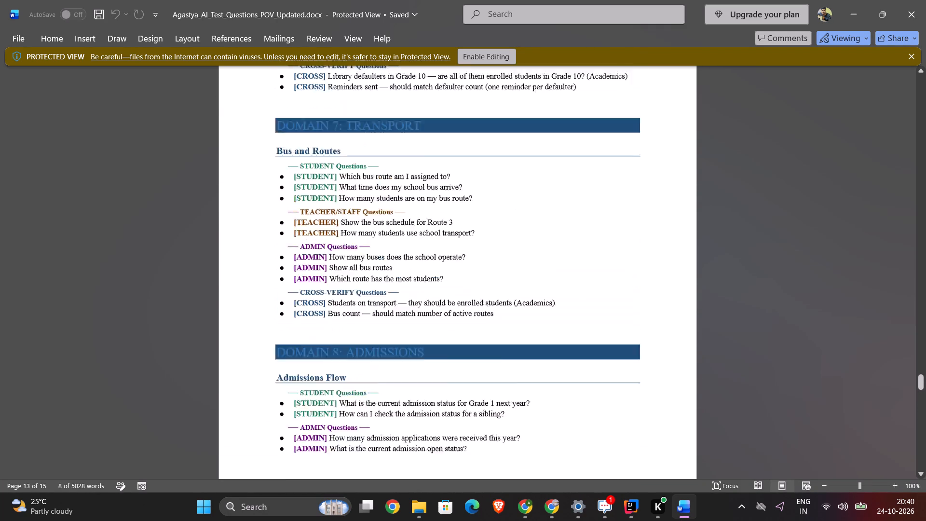
pyautogui.scroll(2, 408, 238)
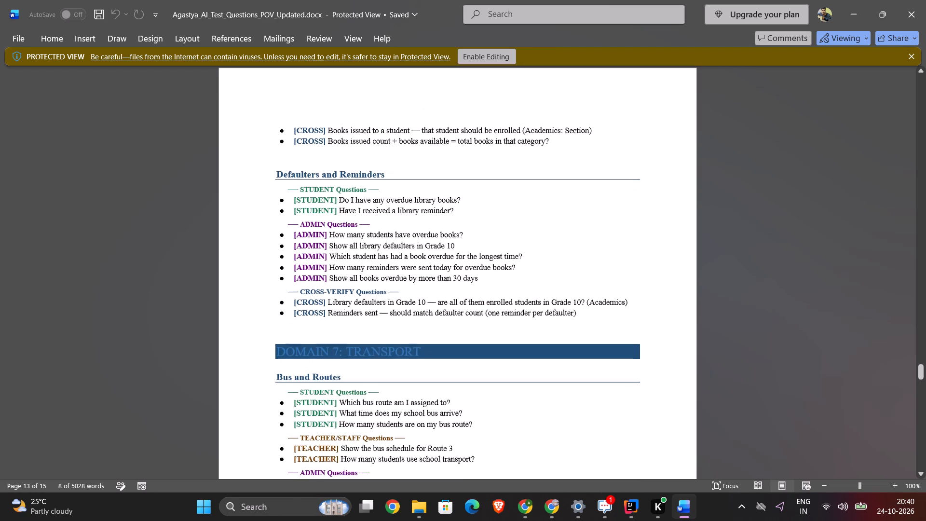
pyautogui.scroll(2, 408, 238)
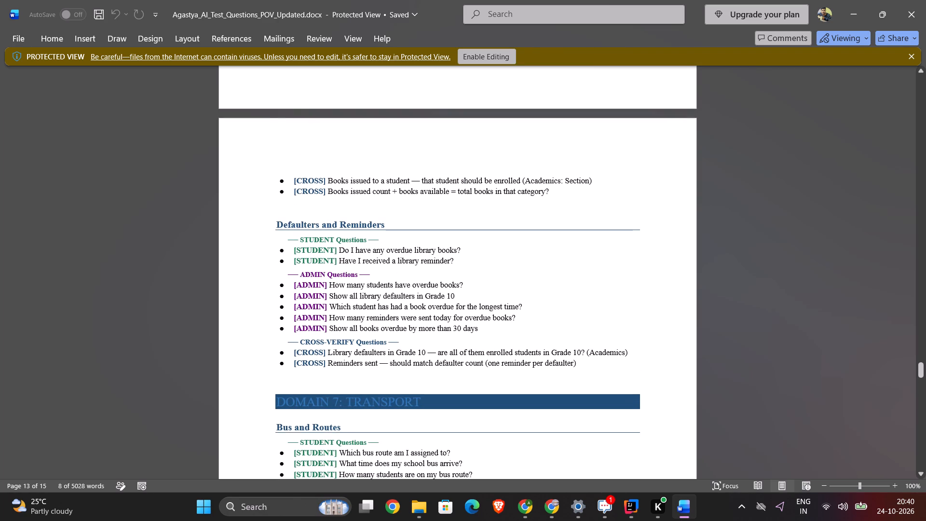
pyautogui.scroll(4, 408, 238)
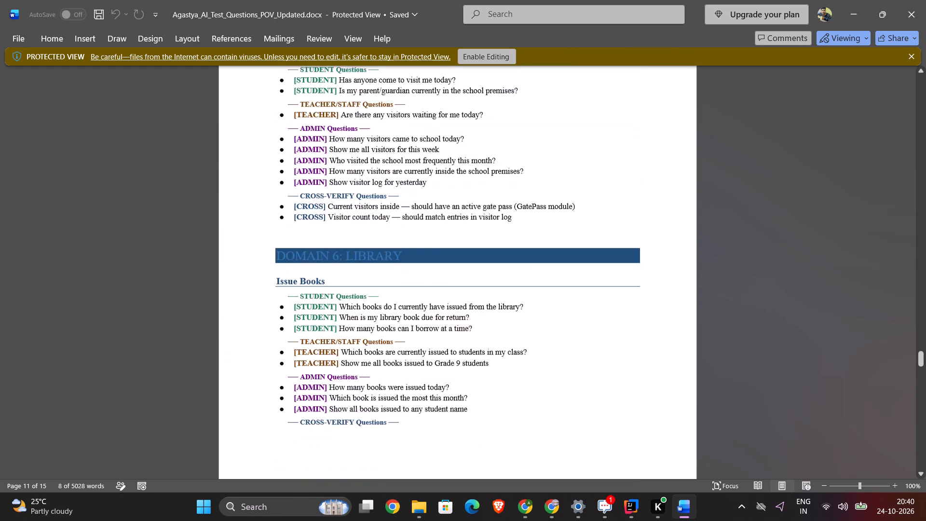
pyautogui.scroll(4, 408, 238)
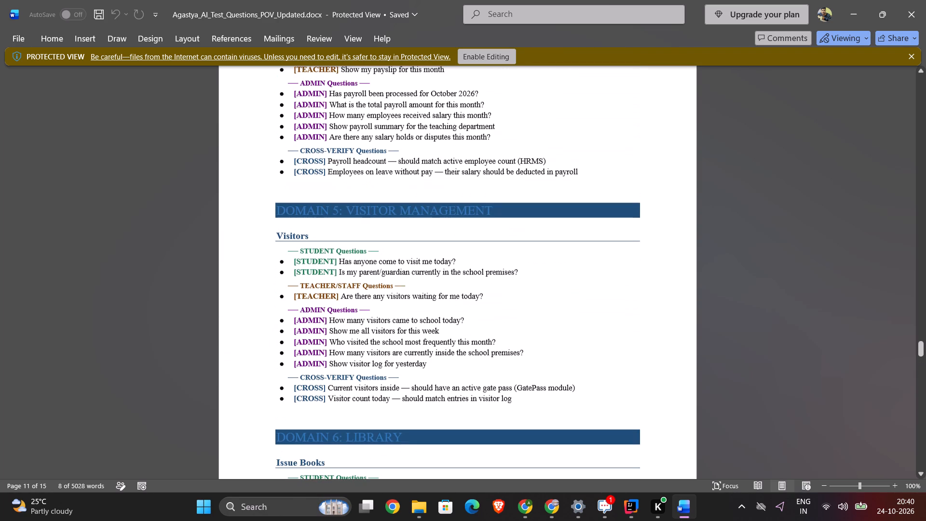
pyautogui.scroll(2, 408, 238)
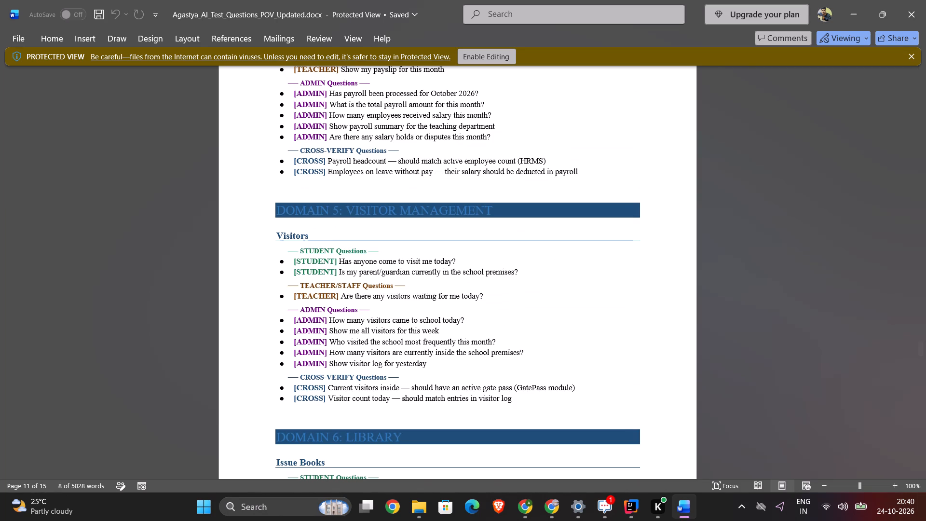
pyautogui.scroll(5, 408, 238)
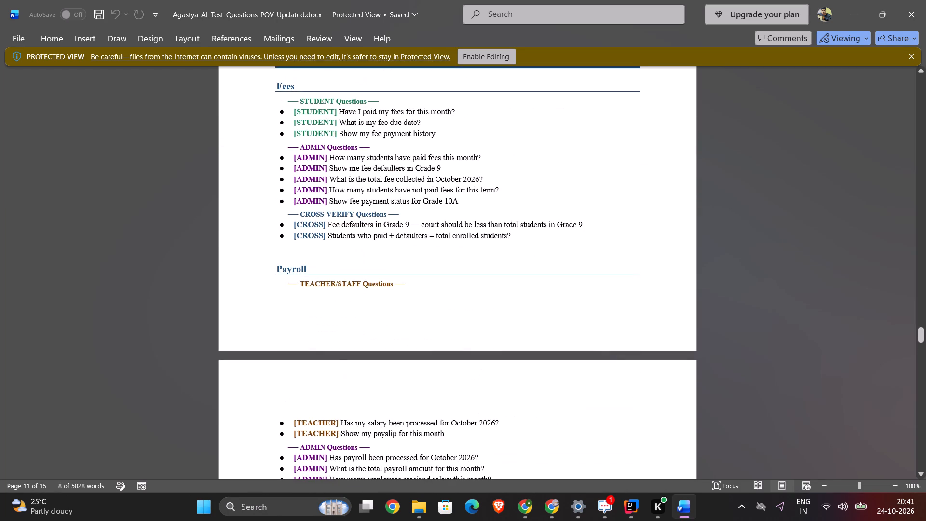
pyautogui.scroll(6, 408, 238)
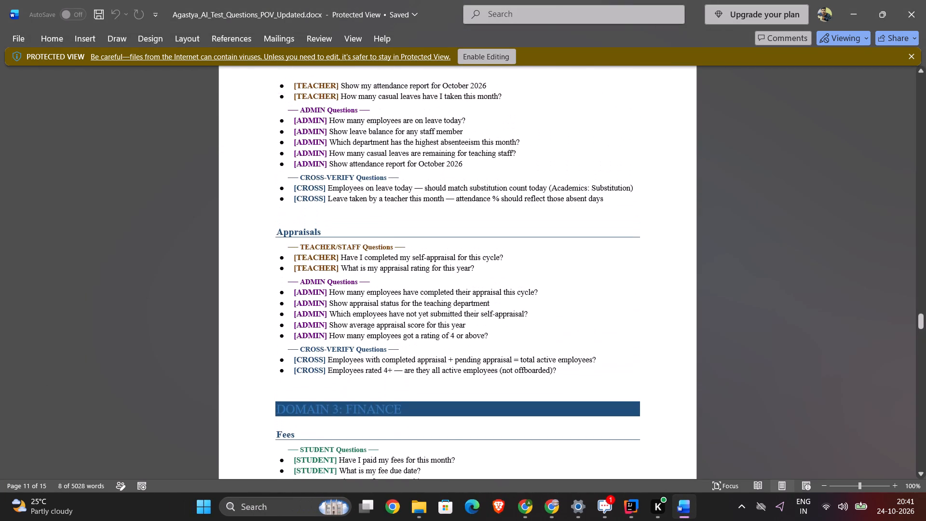
pyautogui.scroll(4, 408, 238)
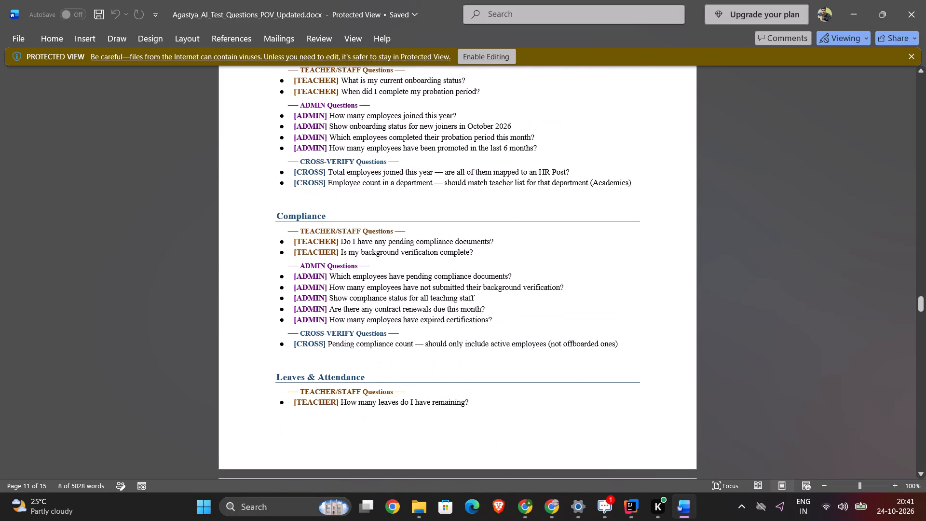
pyautogui.scroll(5, 408, 238)
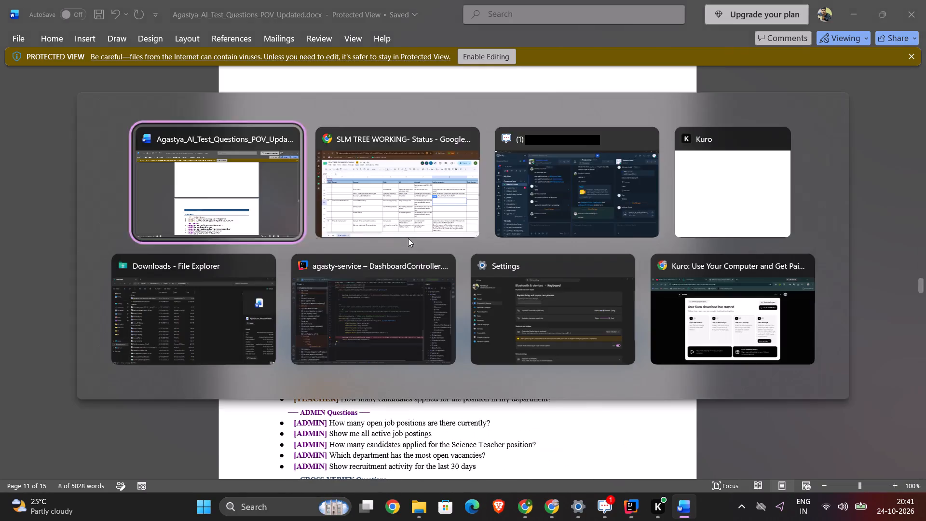
pyautogui.scroll(1, 228, 250)
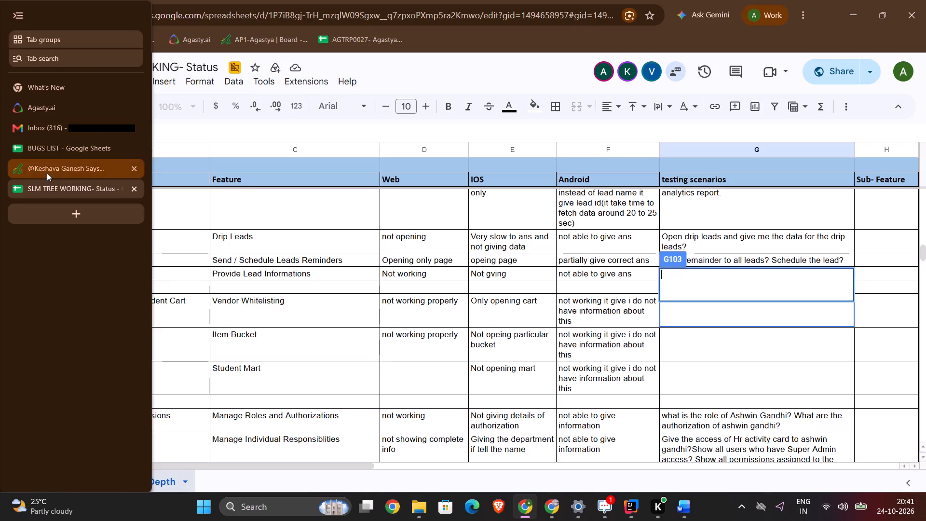
pyautogui.click(53, 108)
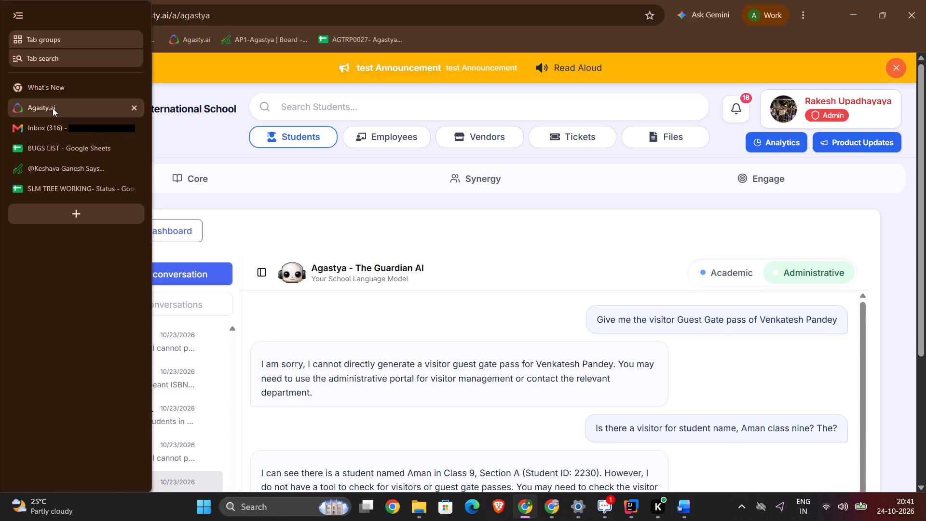
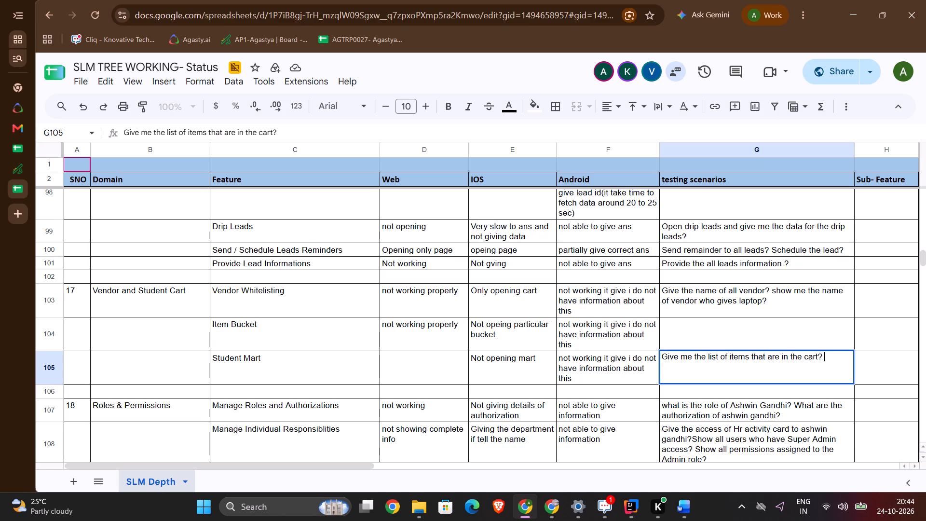
pyautogui.write('Hoe')
pyautogui.press('space')
pyautogui.press('BackSpace')
pyautogui.press('BackSpace')
pyautogui.write('w many items are there in the cart>')
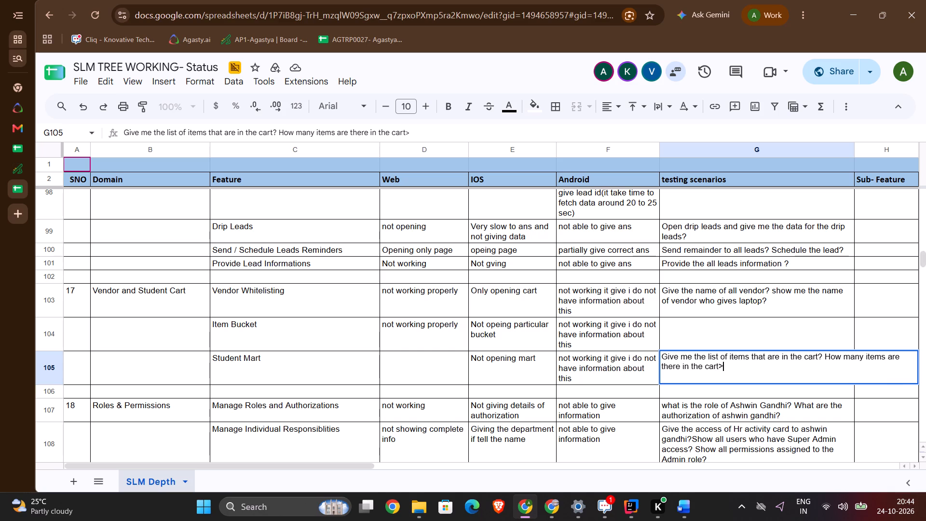
pyautogui.press('BackSpace')
pyautogui.hotkey('shift', '?')
pyautogui.press('Return')
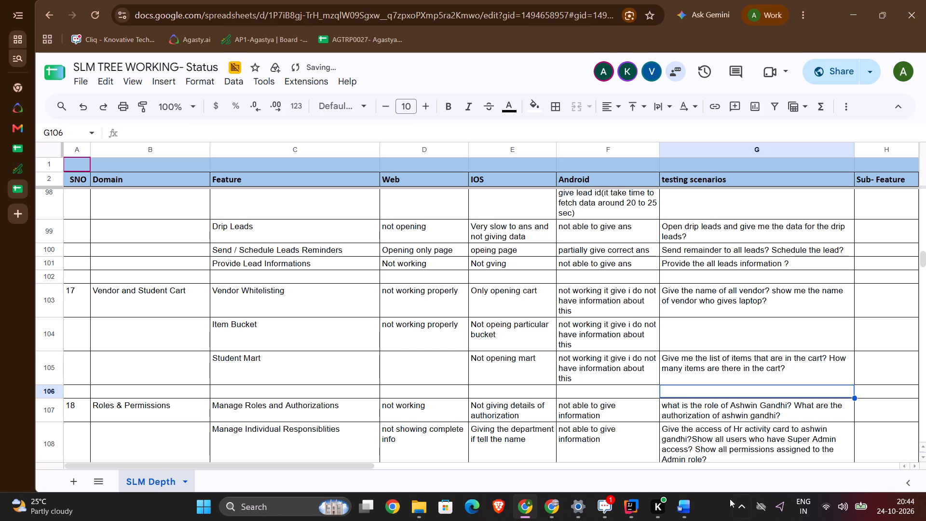
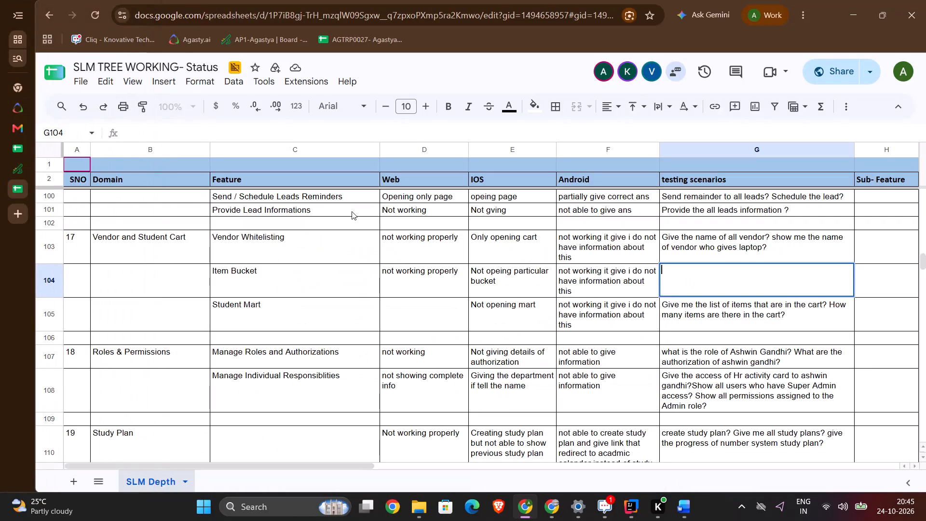
# Enter "what are the avaliable items in the bucket ?" as the Item Bucket testing scenario.
pyautogui.write('what are the av')
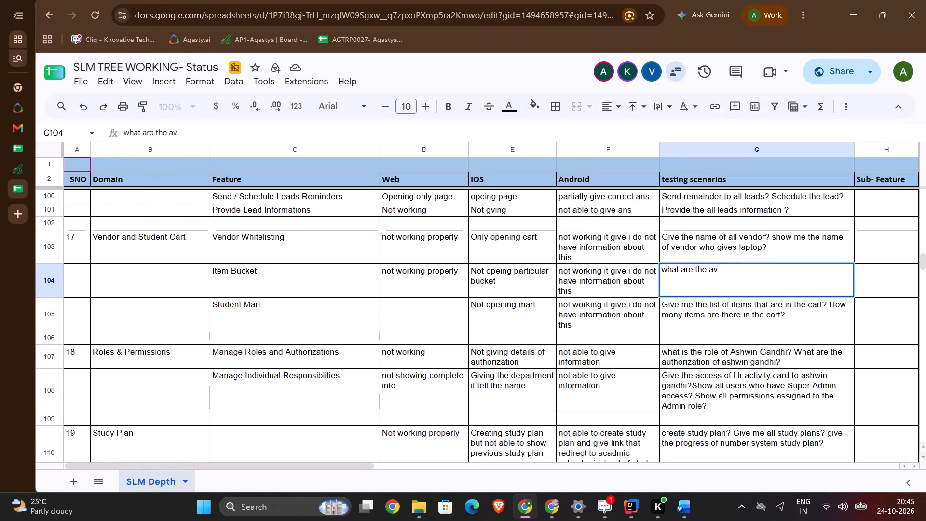
pyautogui.write('aliable items in the buket')
pyautogui.press('space')
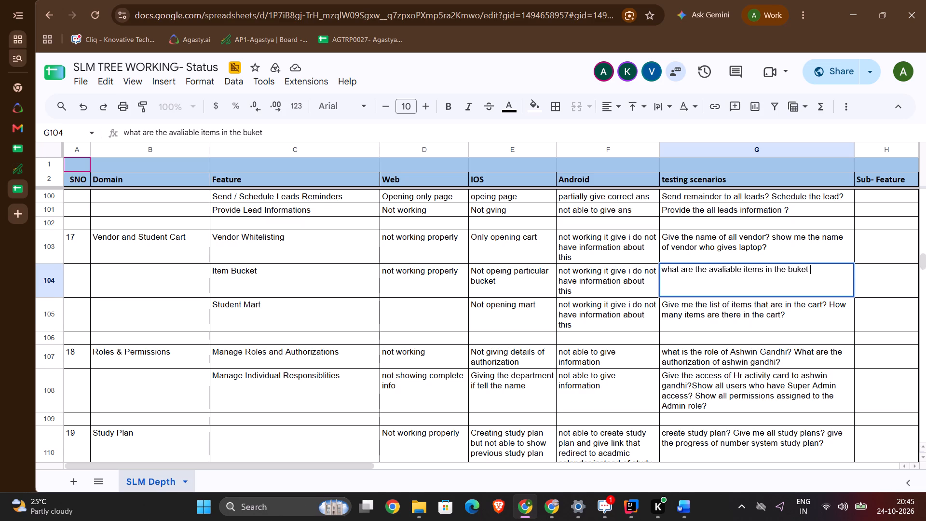
pyautogui.press('BackSpace')
pyautogui.press('BackSpace')
pyautogui.press('BackSpace')
pyautogui.press('BackSpace')
pyautogui.write('cket int')
pyautogui.press('space')
pyautogui.press('BackSpace')
pyautogui.press('BackSpace')
pyautogui.press('space')
pyautogui.write('the list')
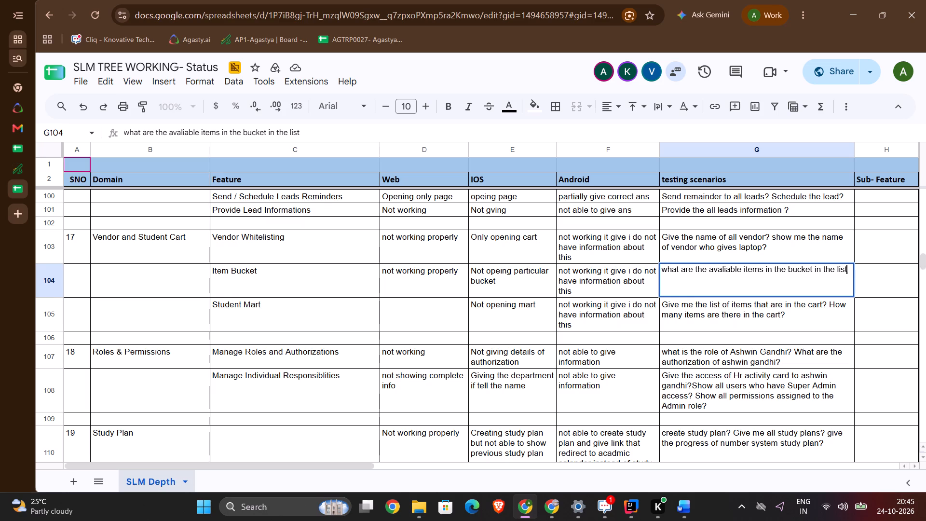
pyautogui.press('BackSpace')
pyautogui.press('BackSpace')
pyautogui.press('BackSpace')
pyautogui.press('BackSpace')
pyautogui.press('BackSpace')
pyautogui.press('BackSpace')
pyautogui.press('BackSpace')
pyautogui.press('BackSpace')
pyautogui.press('BackSpace')
pyautogui.press('BackSpace')
pyautogui.press('BackSpace')
pyautogui.write('?')
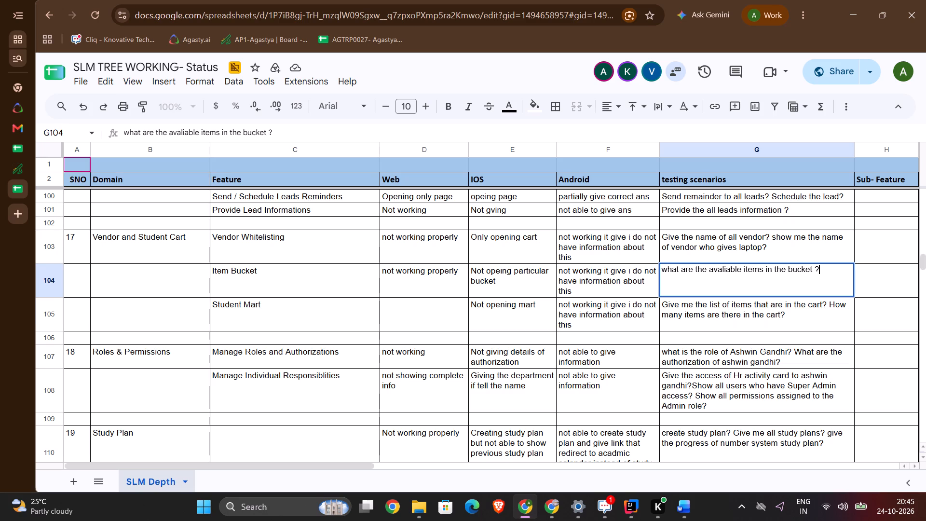
pyautogui.press('space')
pyautogui.hotkey('alt', '`')
pyautogui.hotkey('alt', '`')
# Add a second question, "How many items in the bucket?", to the Item Bucket testing scenarios cell.
pyautogui.click(833, 269)
pyautogui.write('How mamy')
pyautogui.press('space')
pyautogui.press('BackSpace')
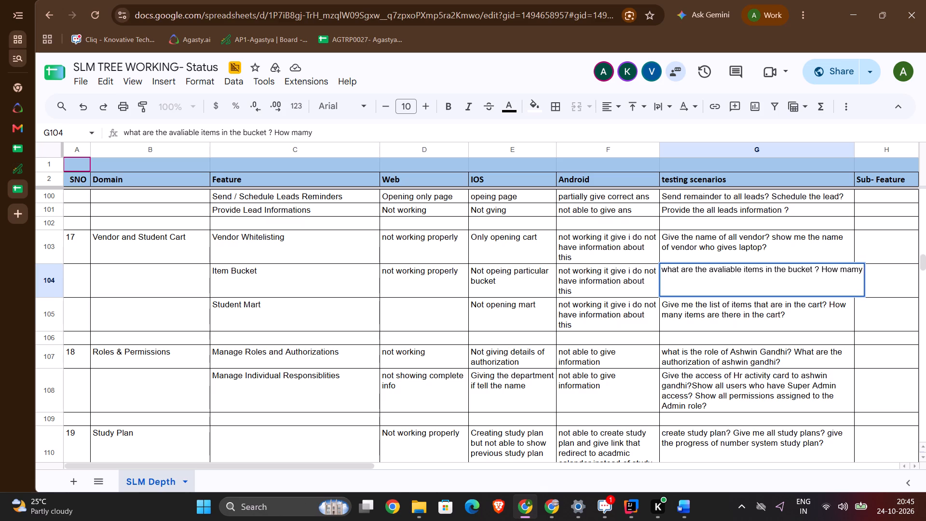
pyautogui.press('BackSpace')
pyautogui.press('BackSpace')
pyautogui.write('ny itm')
pyautogui.press('BackSpace')
pyautogui.write('ems in the')
pyautogui.press('space')
pyautogui.write('bu')
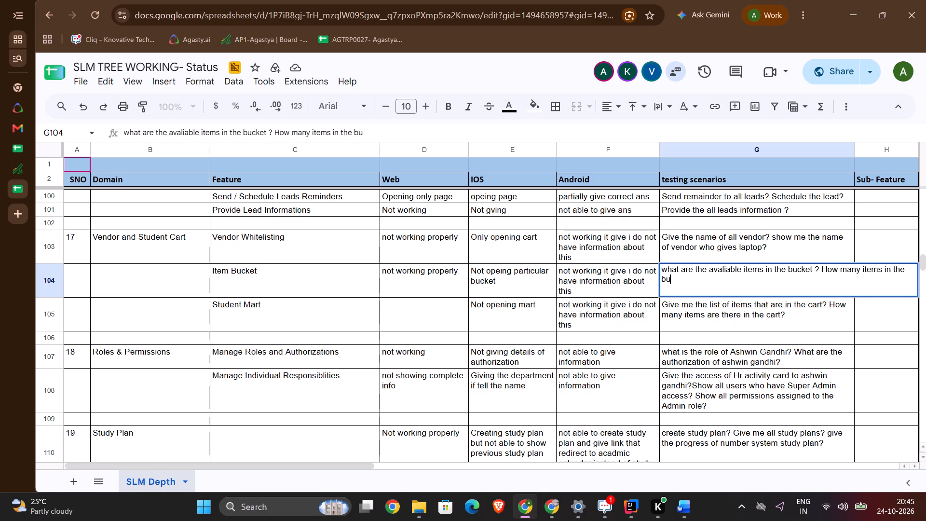
pyautogui.write('cker')
pyautogui.press('BackSpace')
pyautogui.write('t>')
pyautogui.press('BackSpace')
pyautogui.hotkey('shift', '>')
pyautogui.press('BackSpace')
pyautogui.write('?')
pyautogui.press('space')
# Add a third question, "Is uniform in the bucket?", to the Item Bucket testing scenarios cell and commit the entry.
pyautogui.write('Id')
pyautogui.press('space')
pyautogui.press('BackSpace')
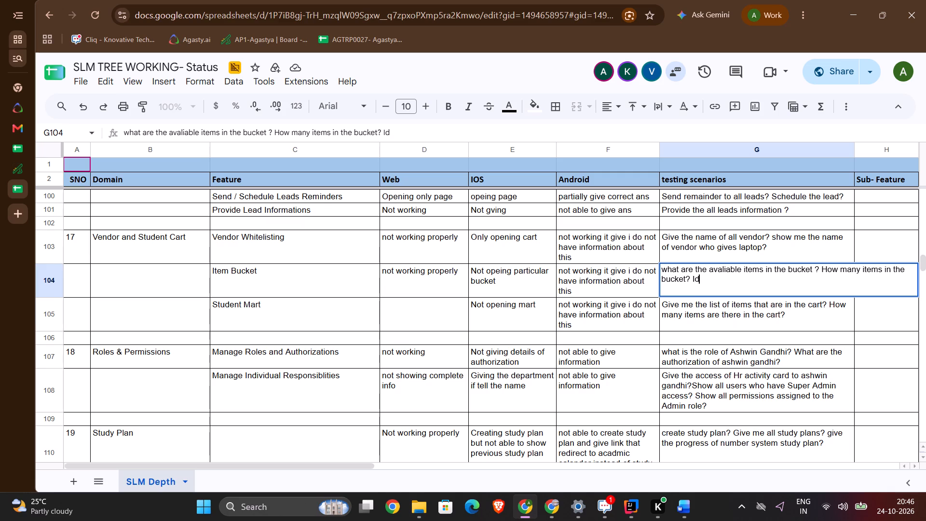
pyautogui.press('BackSpace')
pyautogui.write('s uni')
pyautogui.write('form in the')
pyautogui.press('space')
pyautogui.write('buvket')
pyautogui.press('BackSpace')
pyautogui.press('BackSpace')
pyautogui.press('BackSpace')
pyautogui.press('BackSpace')
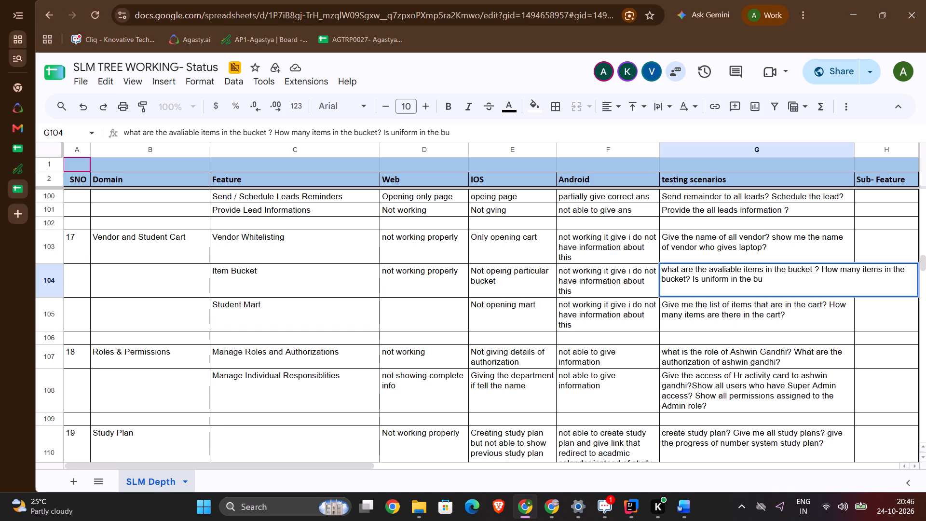
pyautogui.write('cket?')
pyautogui.press('Return')
# Review the testing scenarios from Student Mart back to the Survey rows, and read the full Create Survey question list.
pyautogui.click(723, 326)
pyautogui.scroll(1, 720, 282)
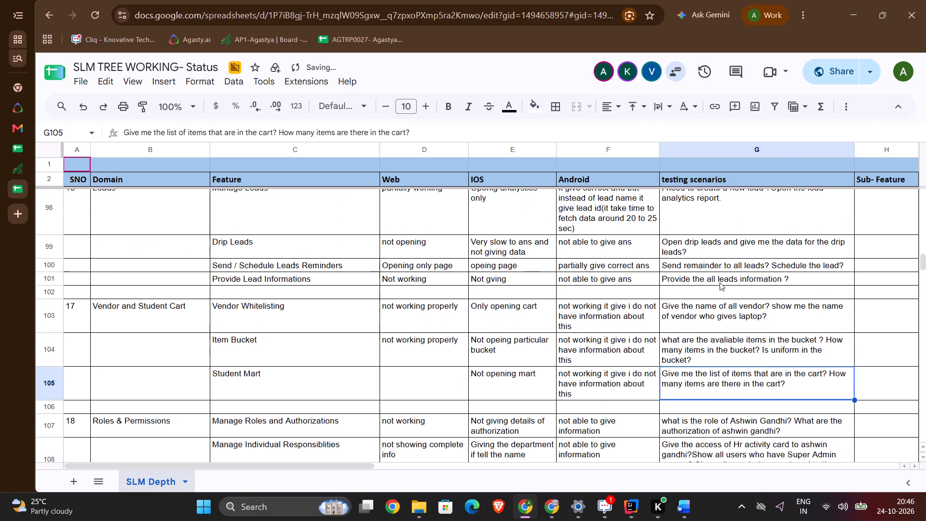
pyautogui.scroll(1, 720, 282)
pyautogui.click(703, 312)
pyautogui.scroll(1, 703, 312)
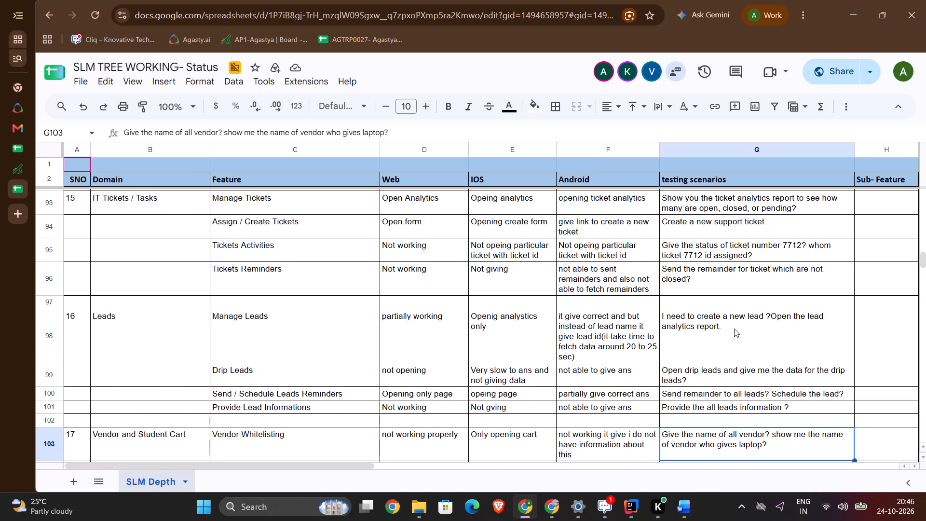
pyautogui.scroll(-1, 734, 329)
pyautogui.scroll(2, 734, 329)
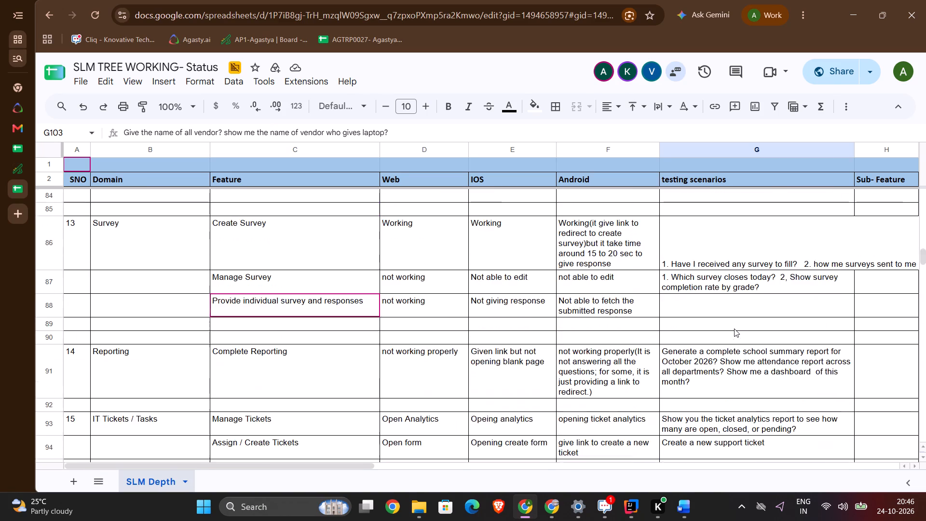
pyautogui.scroll(2, 734, 329)
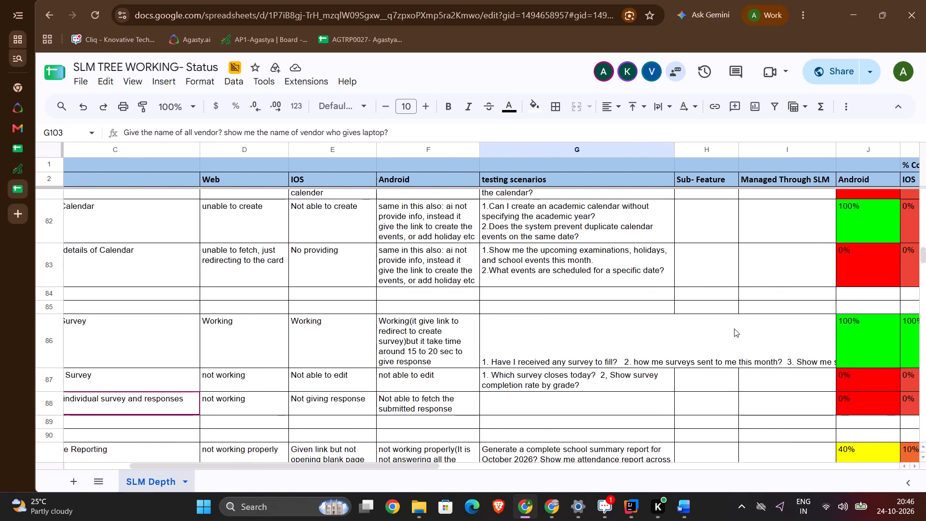
pyautogui.hscroll(3, 734, 329)
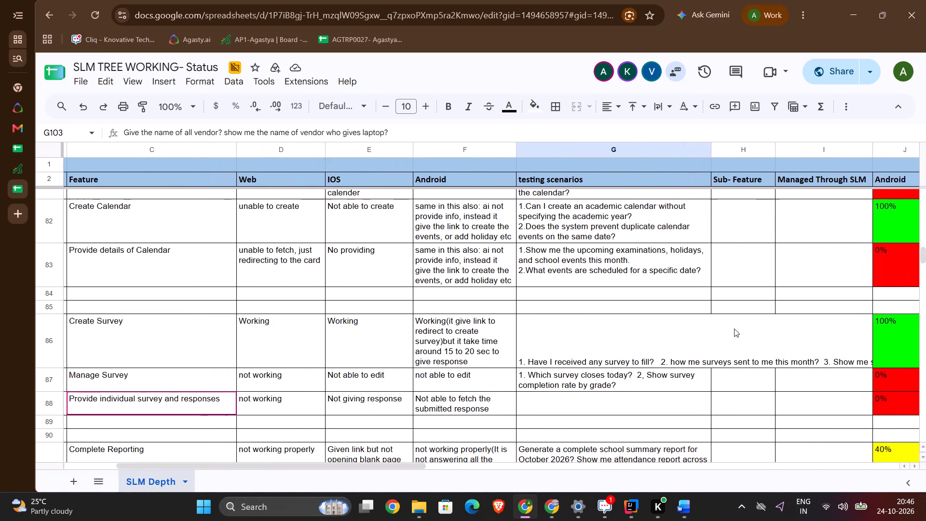
pyautogui.hscroll(1, 734, 329)
pyautogui.hscroll(4, 630, 338)
pyautogui.hscroll(-2, 630, 338)
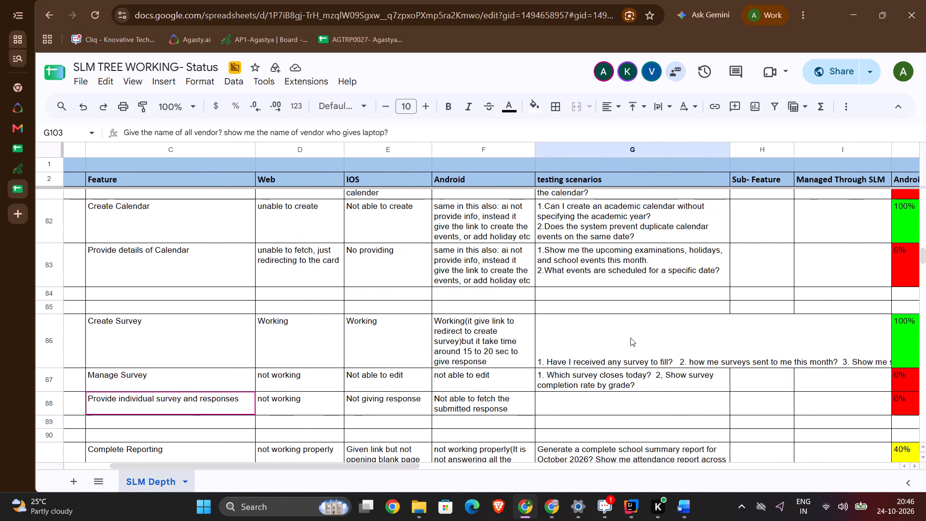
pyautogui.click(644, 336)
pyautogui.tripleClick(629, 345)
pyautogui.click(629, 345)
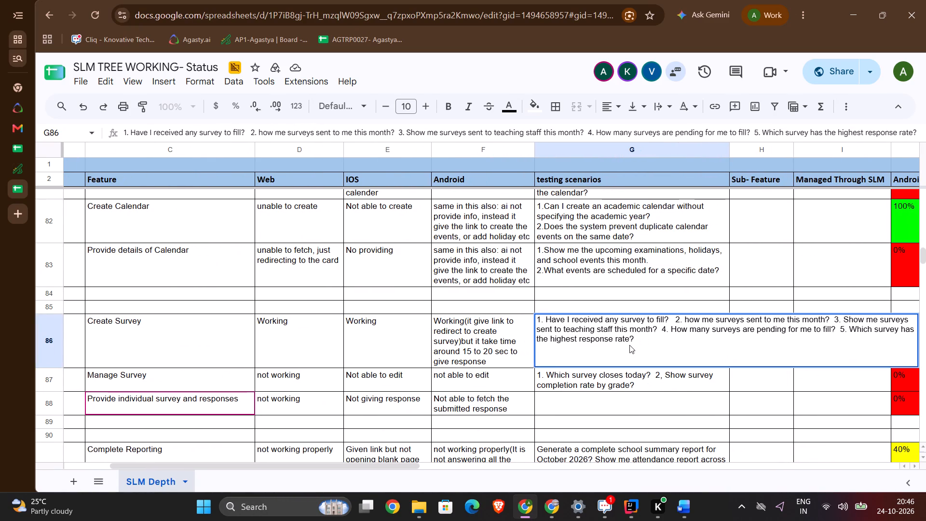
pyautogui.click(670, 319)
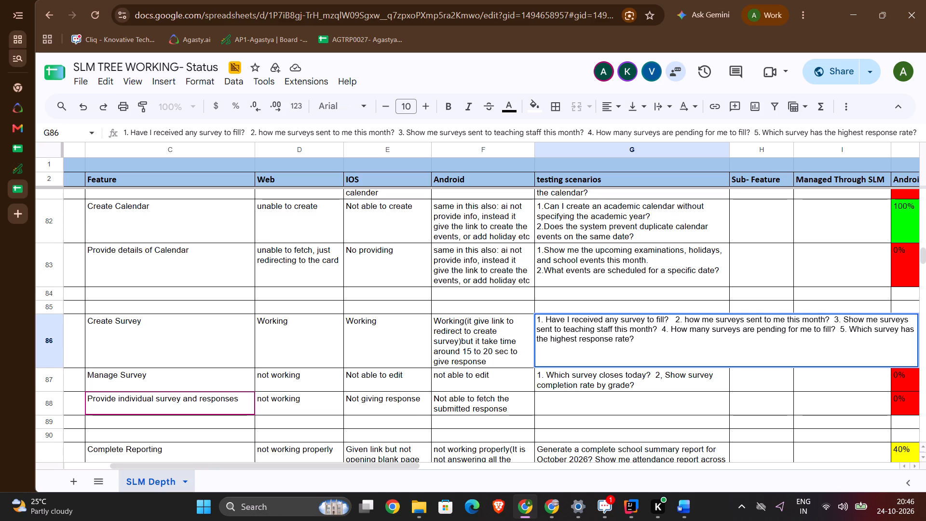
pyautogui.press('Return')
pyautogui.click(789, 307)
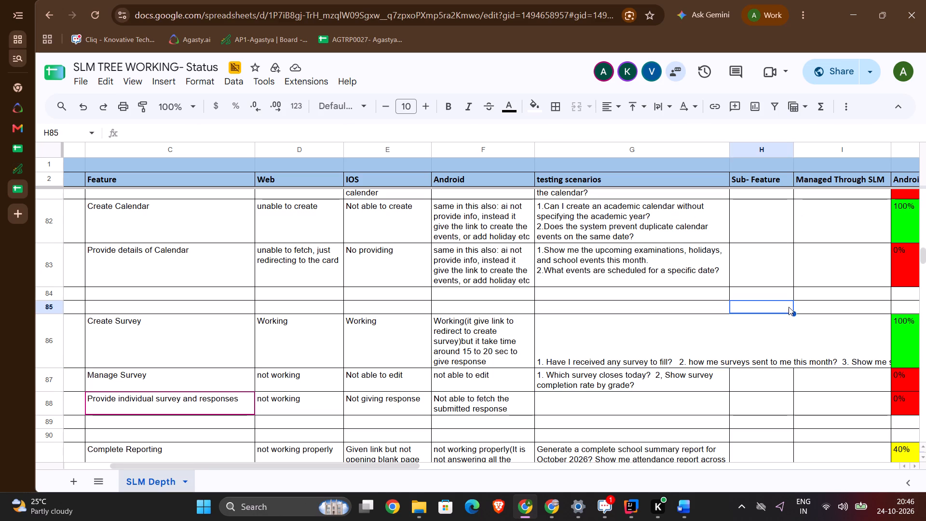
# Look through the rest of the testing scenarios column for comparison, ending back at the Create Survey row.
pyautogui.click(643, 336)
pyautogui.scroll(3, 607, 313)
pyautogui.scroll(-3, 607, 313)
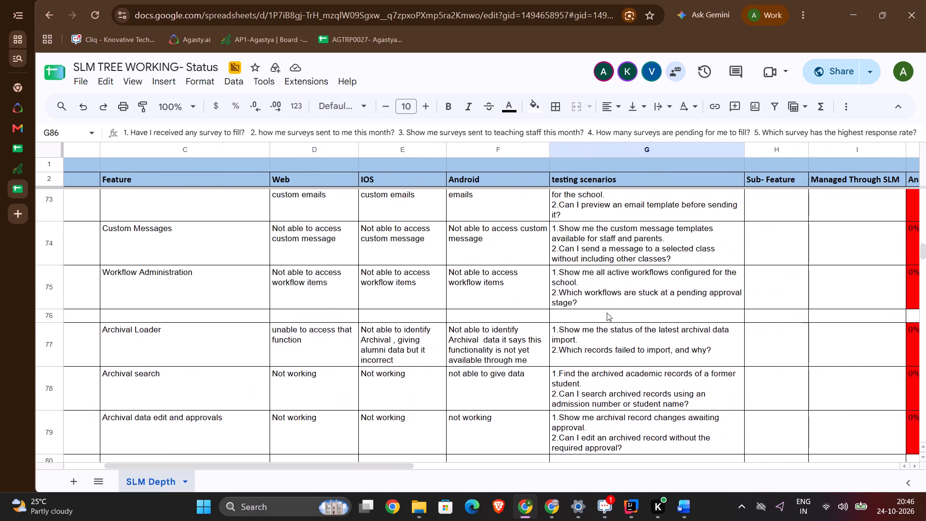
pyautogui.scroll(-3, 607, 313)
pyautogui.scroll(13, 607, 313)
pyautogui.scroll(-1, 607, 313)
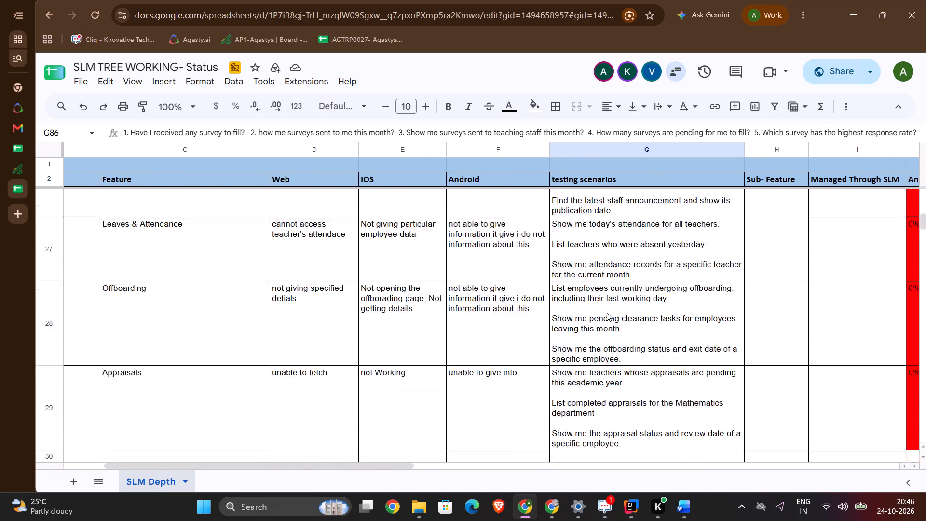
pyautogui.scroll(-18, 607, 313)
pyautogui.scroll(2, 607, 313)
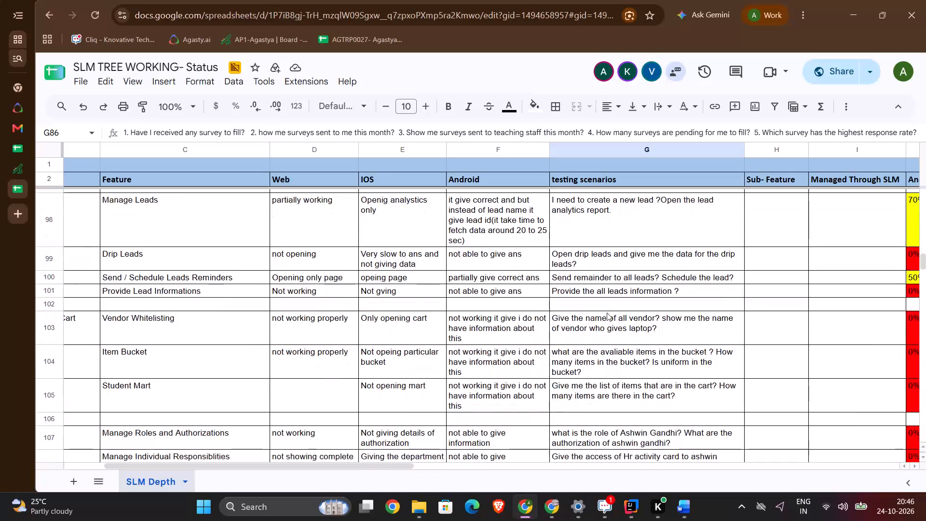
pyautogui.scroll(4, 607, 313)
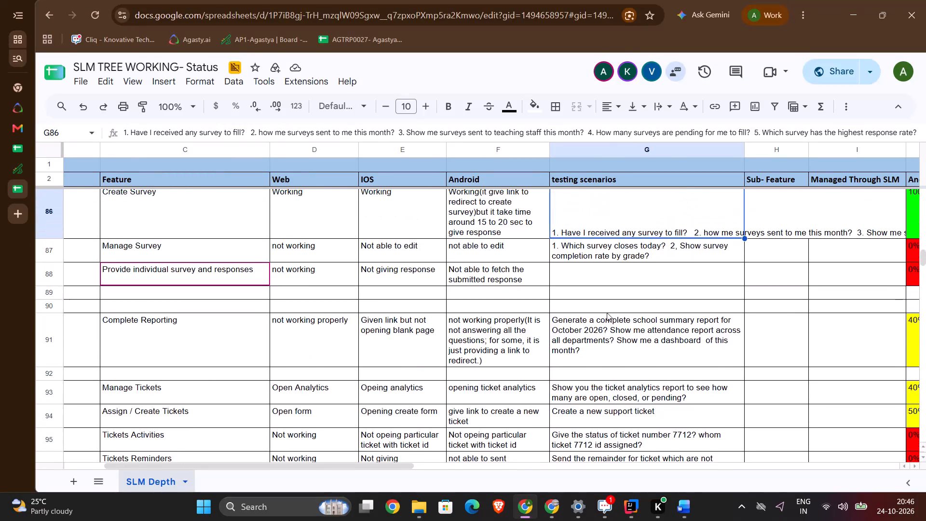
pyautogui.scroll(1, 607, 313)
pyautogui.scroll(1, 630, 270)
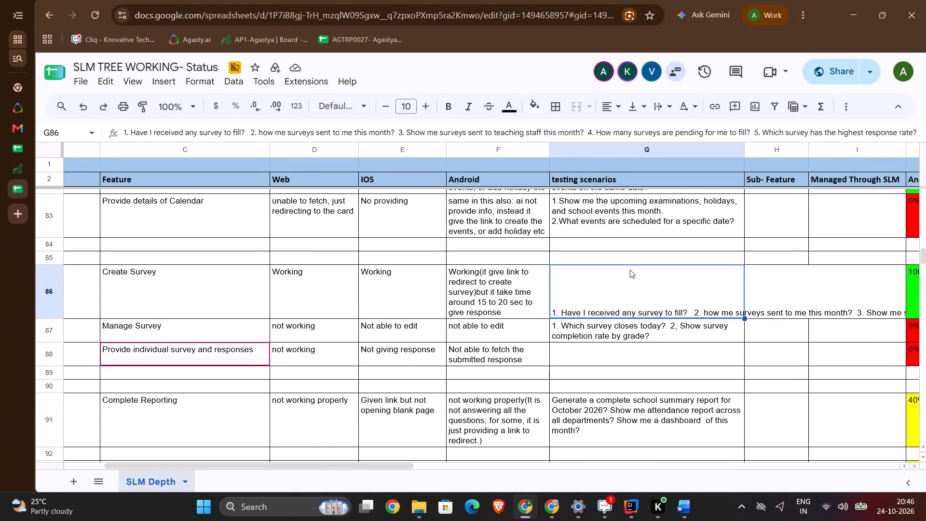
# Copy all the survey questions in the Create Survey testing scenarios cell and clear the cell.
pyautogui.tripleClick(631, 308)
pyautogui.doubleClick(631, 308)
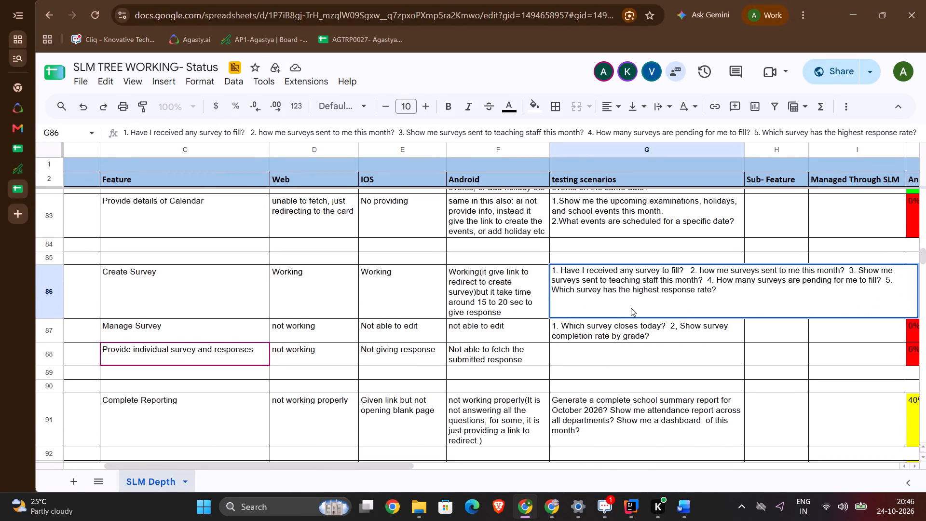
pyautogui.hotkey('ctrl', 'a')
pyautogui.click(634, 301)
pyautogui.click(638, 276)
pyautogui.hotkey('ctrl', 'a')
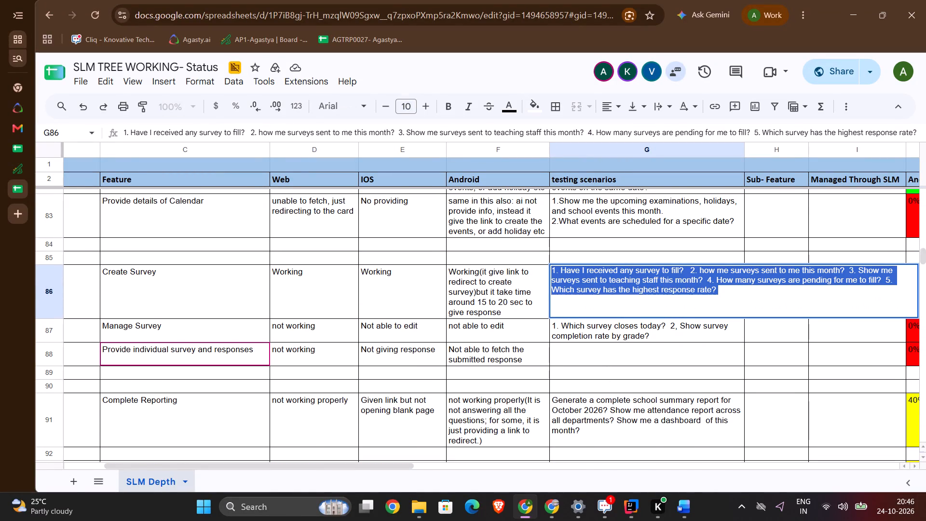
pyautogui.hotkey('ctrl', 'c')
pyautogui.hotkey('ctrl', 'c')
pyautogui.hotkey('ctrl', 'c')
pyautogui.press('BackSpace')
pyautogui.press('Return')
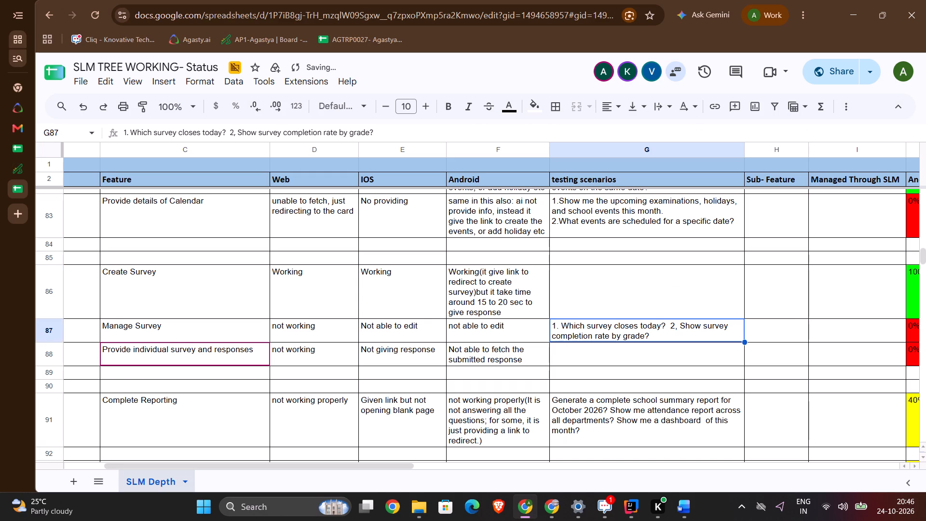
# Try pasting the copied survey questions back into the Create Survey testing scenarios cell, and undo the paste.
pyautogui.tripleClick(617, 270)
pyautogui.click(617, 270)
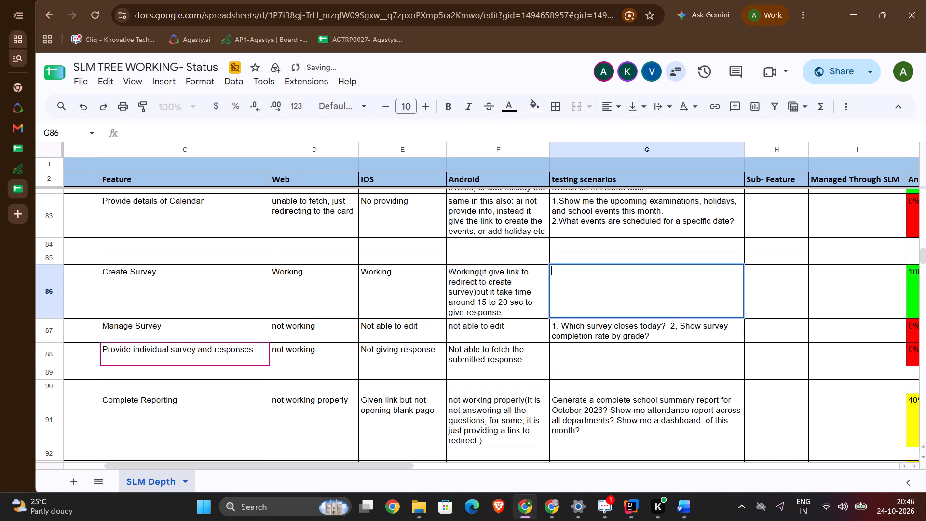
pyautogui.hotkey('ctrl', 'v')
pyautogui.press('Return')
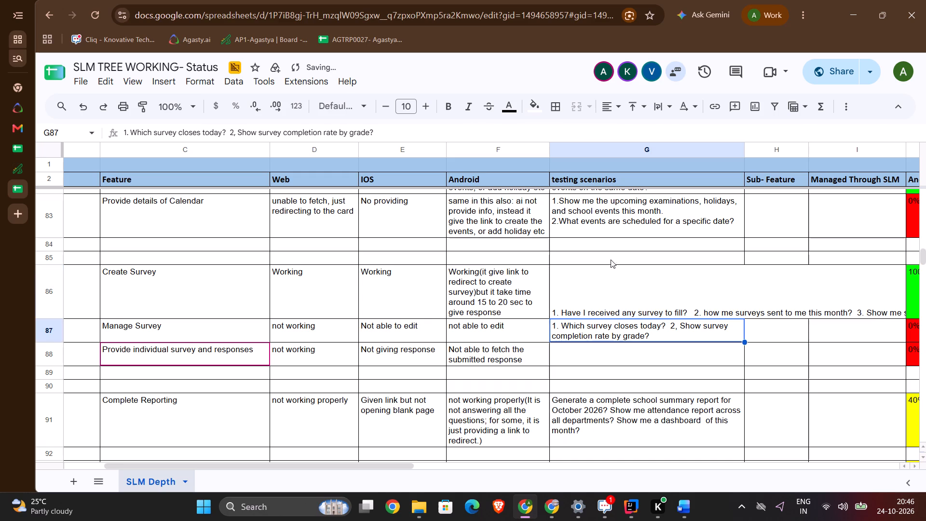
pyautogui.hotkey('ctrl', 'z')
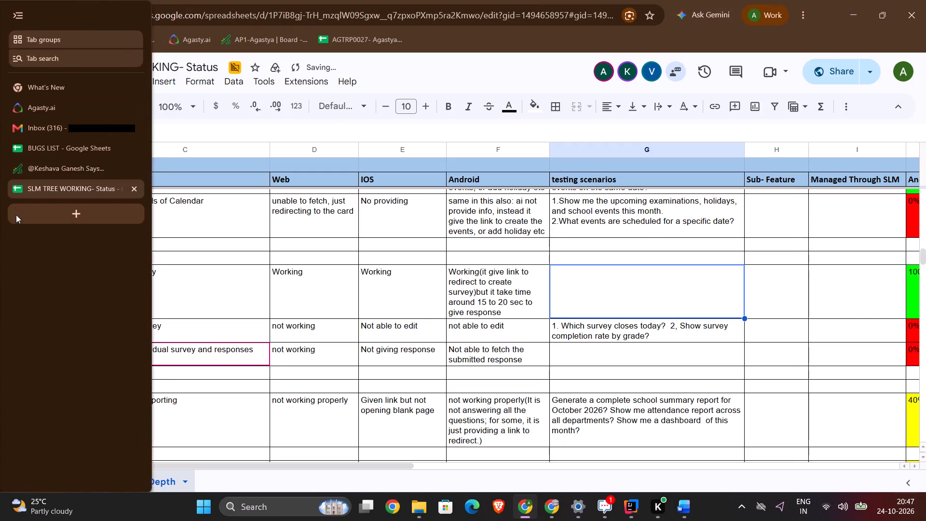
# Paste the copied survey questions into the address bar of a new browser tab and copy them again as plain text.
pyautogui.click(16, 218)
pyautogui.hotkey('ctrl', 'v')
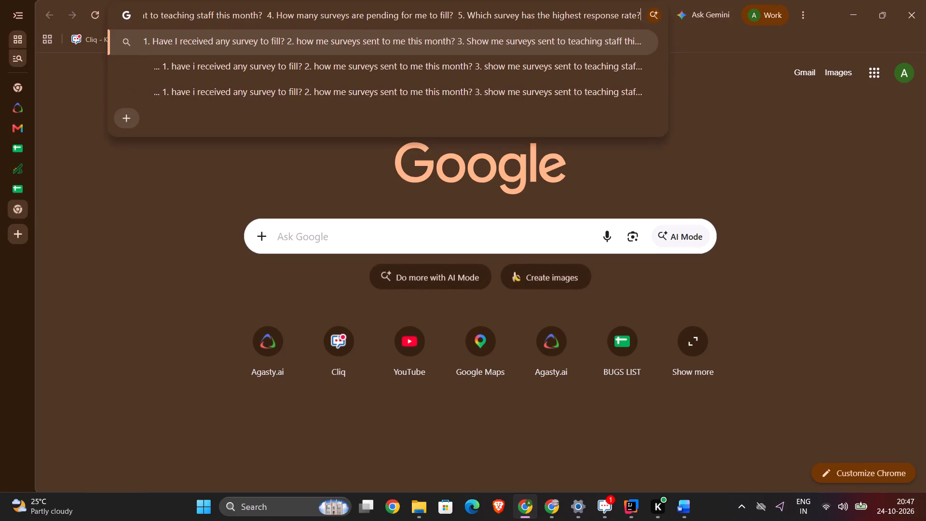
pyautogui.hotkey('ctrl', 'a')
pyautogui.hotkey('ctrl', 'c')
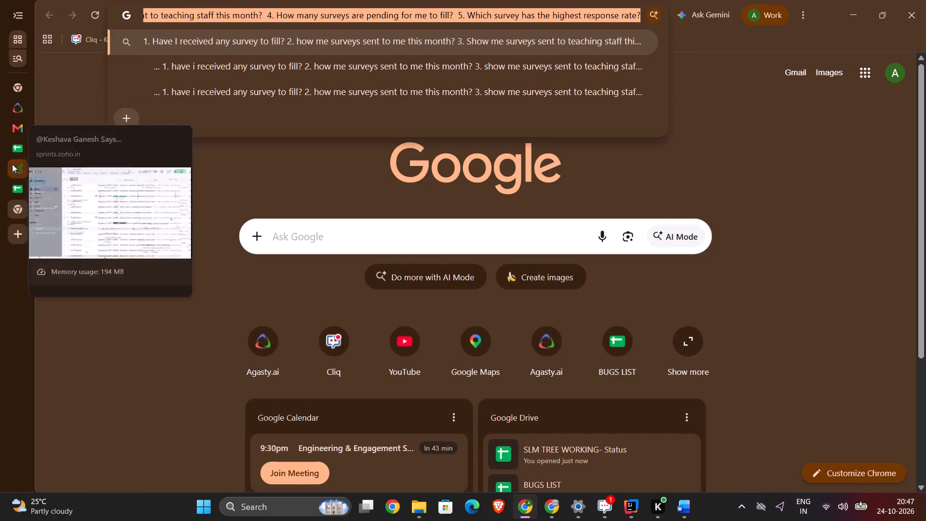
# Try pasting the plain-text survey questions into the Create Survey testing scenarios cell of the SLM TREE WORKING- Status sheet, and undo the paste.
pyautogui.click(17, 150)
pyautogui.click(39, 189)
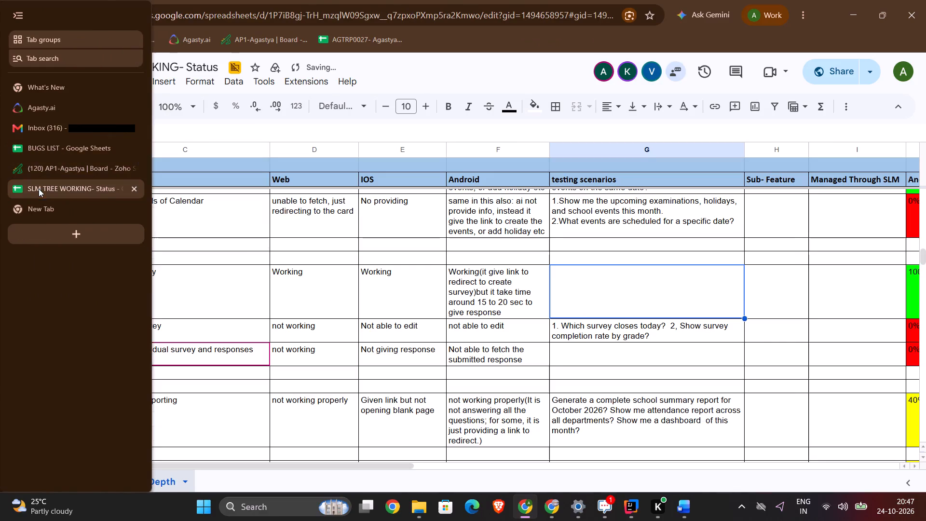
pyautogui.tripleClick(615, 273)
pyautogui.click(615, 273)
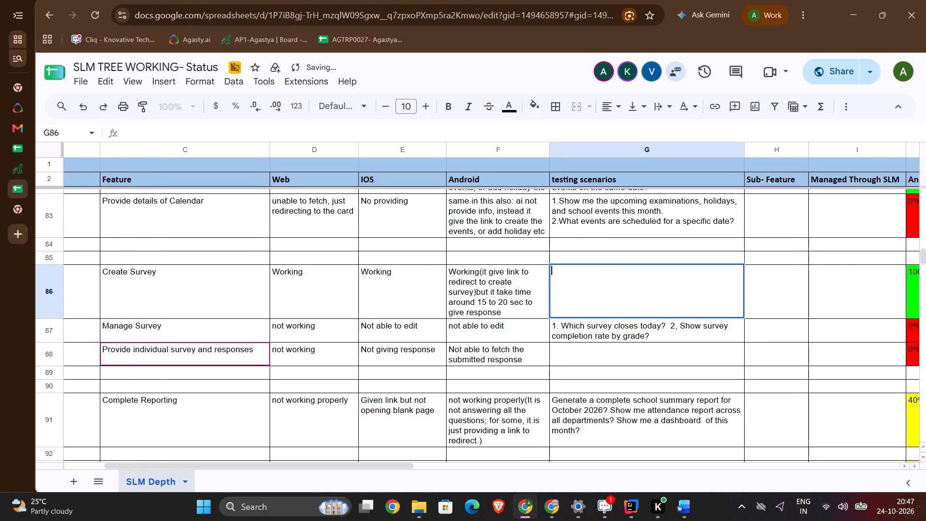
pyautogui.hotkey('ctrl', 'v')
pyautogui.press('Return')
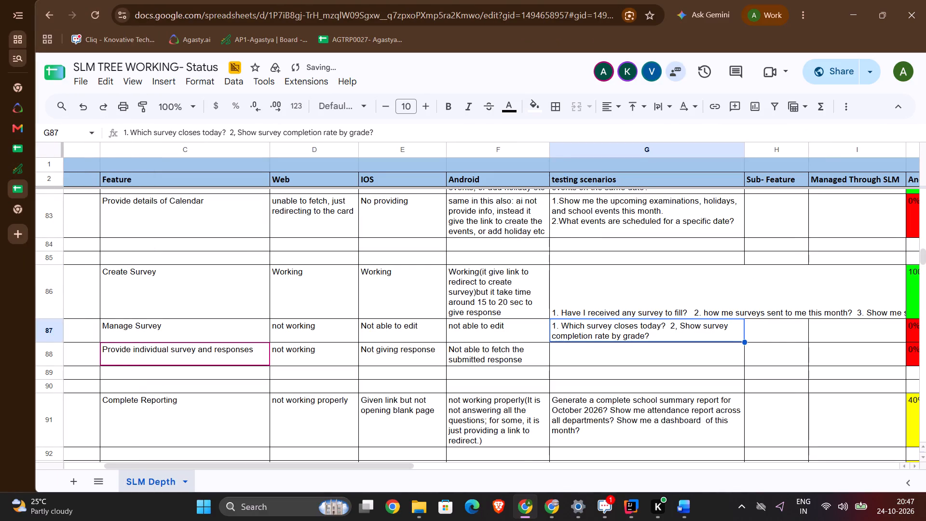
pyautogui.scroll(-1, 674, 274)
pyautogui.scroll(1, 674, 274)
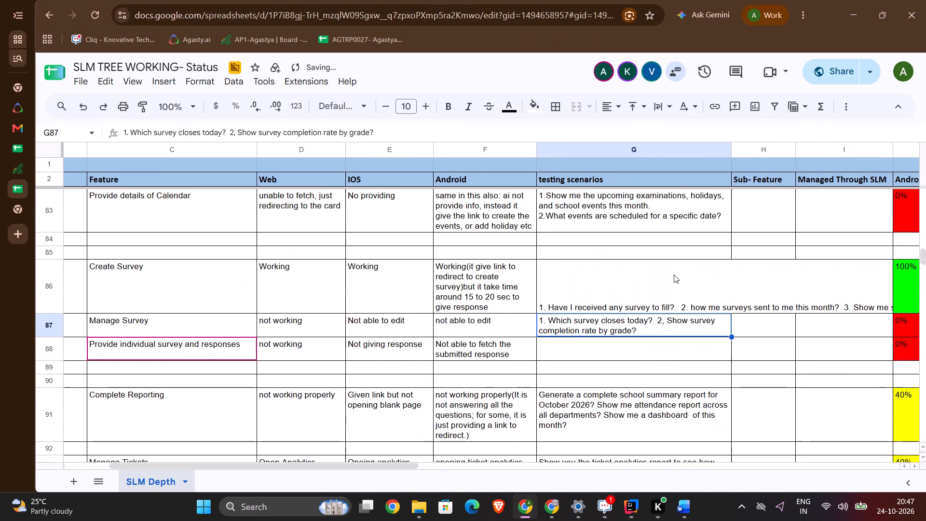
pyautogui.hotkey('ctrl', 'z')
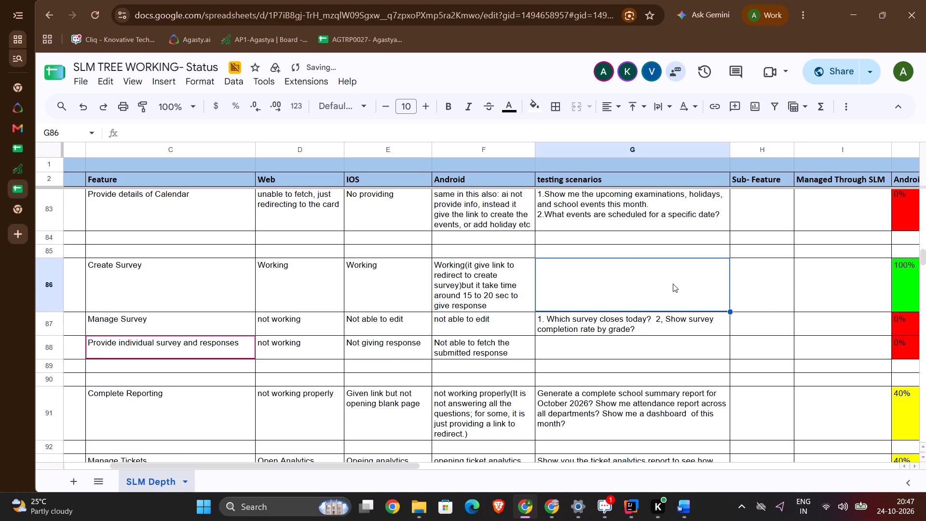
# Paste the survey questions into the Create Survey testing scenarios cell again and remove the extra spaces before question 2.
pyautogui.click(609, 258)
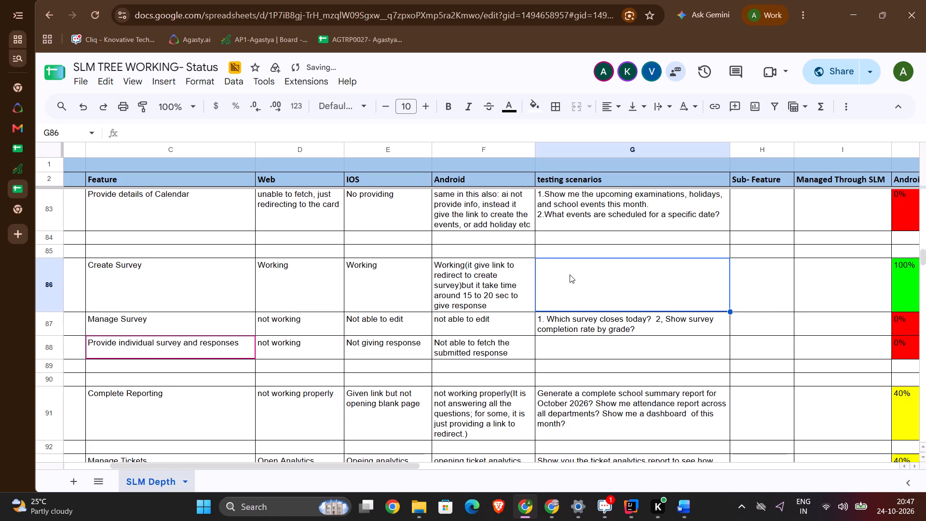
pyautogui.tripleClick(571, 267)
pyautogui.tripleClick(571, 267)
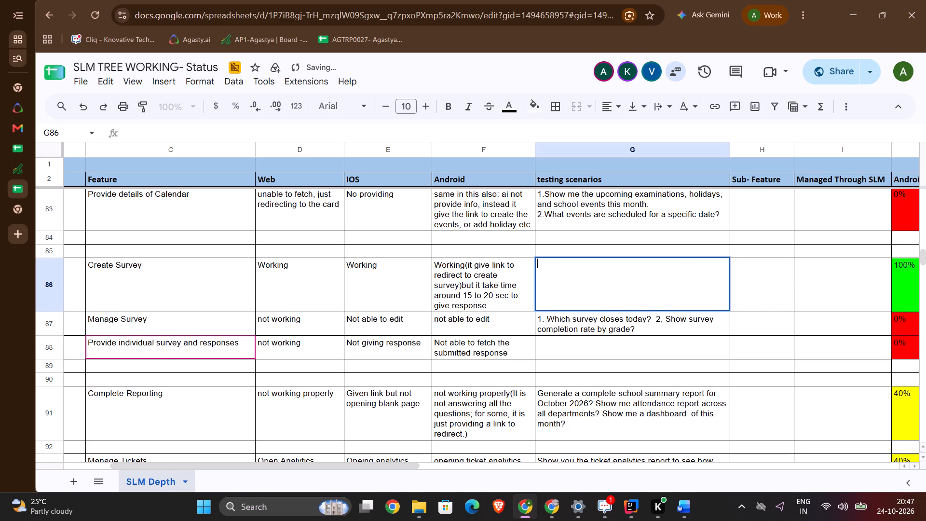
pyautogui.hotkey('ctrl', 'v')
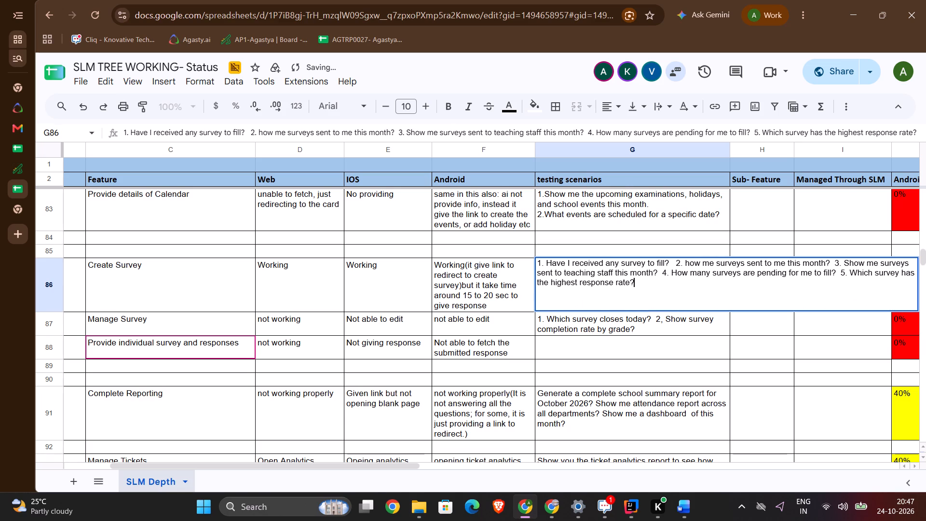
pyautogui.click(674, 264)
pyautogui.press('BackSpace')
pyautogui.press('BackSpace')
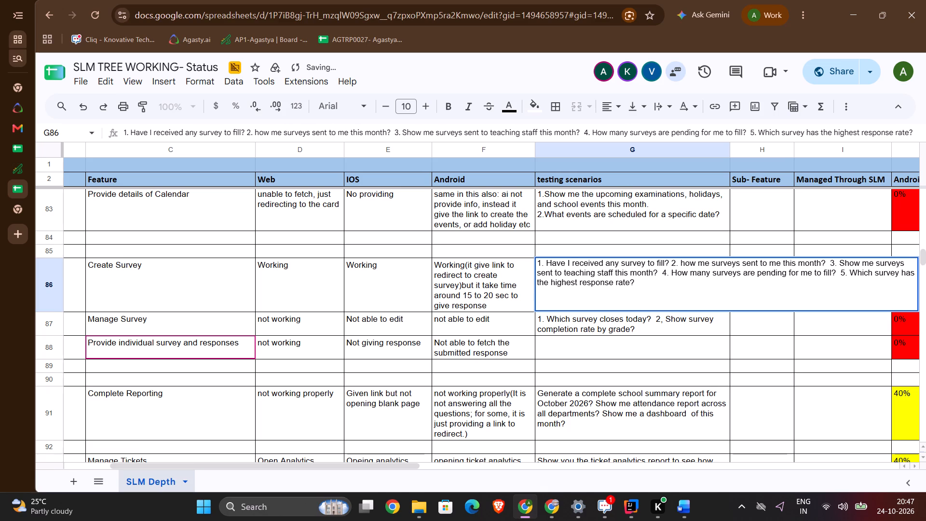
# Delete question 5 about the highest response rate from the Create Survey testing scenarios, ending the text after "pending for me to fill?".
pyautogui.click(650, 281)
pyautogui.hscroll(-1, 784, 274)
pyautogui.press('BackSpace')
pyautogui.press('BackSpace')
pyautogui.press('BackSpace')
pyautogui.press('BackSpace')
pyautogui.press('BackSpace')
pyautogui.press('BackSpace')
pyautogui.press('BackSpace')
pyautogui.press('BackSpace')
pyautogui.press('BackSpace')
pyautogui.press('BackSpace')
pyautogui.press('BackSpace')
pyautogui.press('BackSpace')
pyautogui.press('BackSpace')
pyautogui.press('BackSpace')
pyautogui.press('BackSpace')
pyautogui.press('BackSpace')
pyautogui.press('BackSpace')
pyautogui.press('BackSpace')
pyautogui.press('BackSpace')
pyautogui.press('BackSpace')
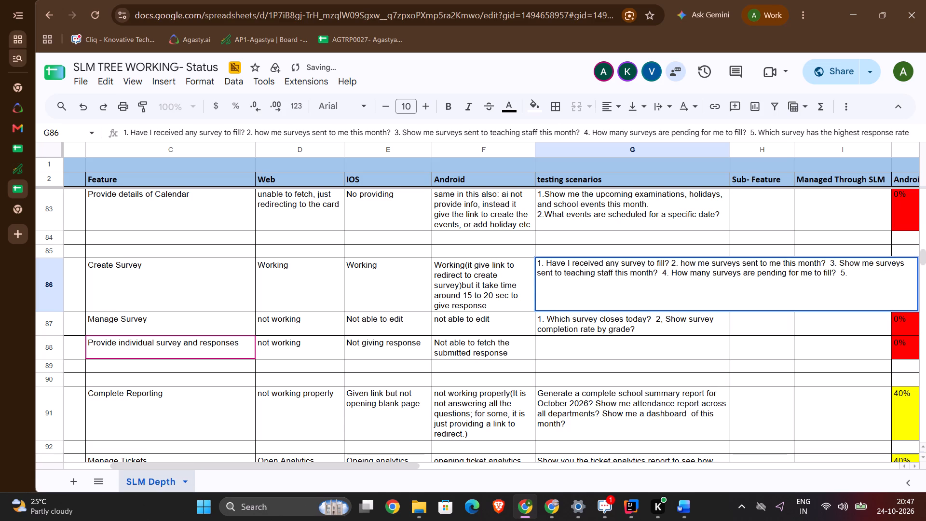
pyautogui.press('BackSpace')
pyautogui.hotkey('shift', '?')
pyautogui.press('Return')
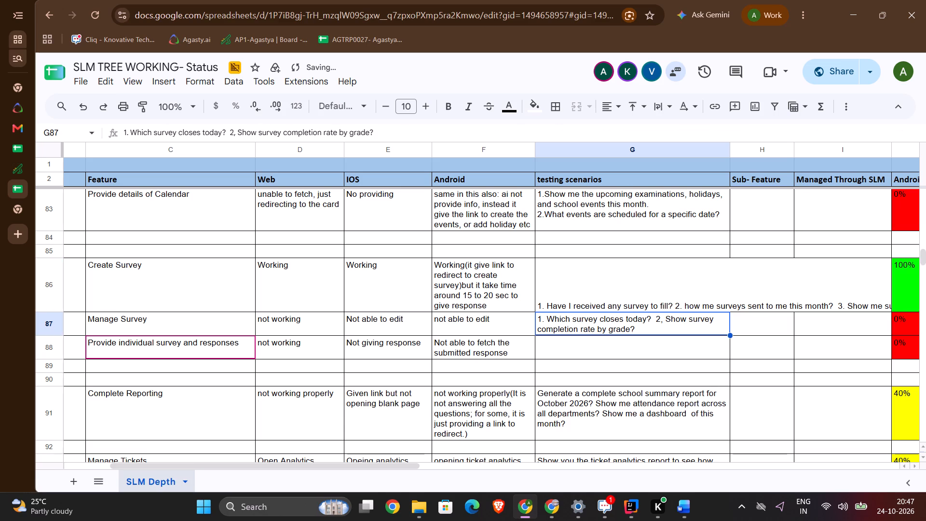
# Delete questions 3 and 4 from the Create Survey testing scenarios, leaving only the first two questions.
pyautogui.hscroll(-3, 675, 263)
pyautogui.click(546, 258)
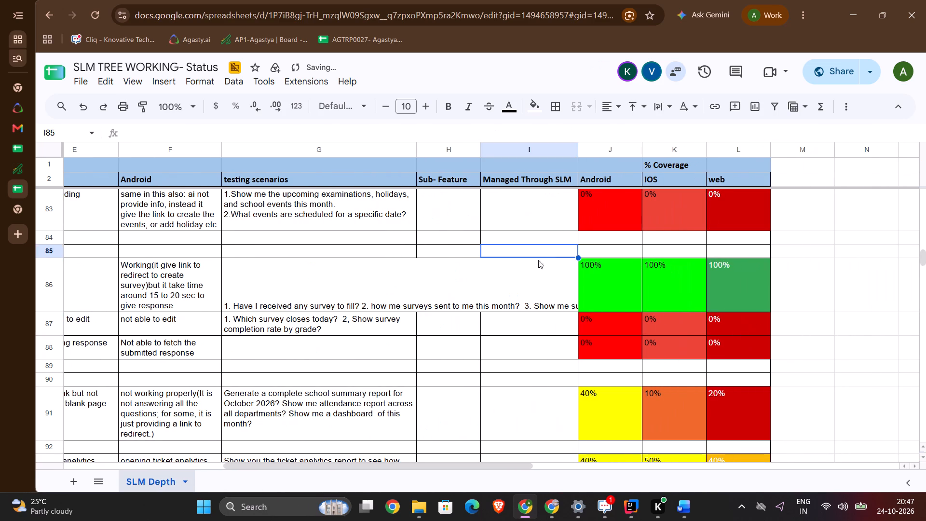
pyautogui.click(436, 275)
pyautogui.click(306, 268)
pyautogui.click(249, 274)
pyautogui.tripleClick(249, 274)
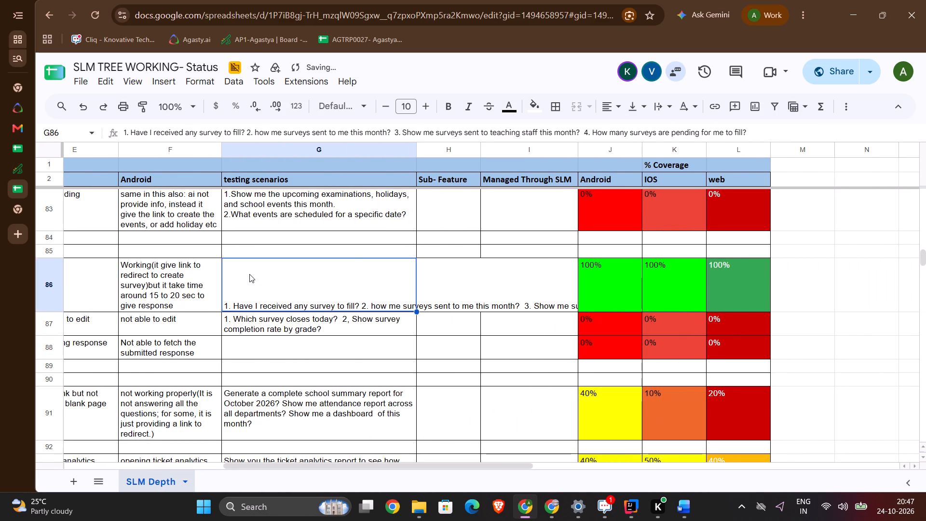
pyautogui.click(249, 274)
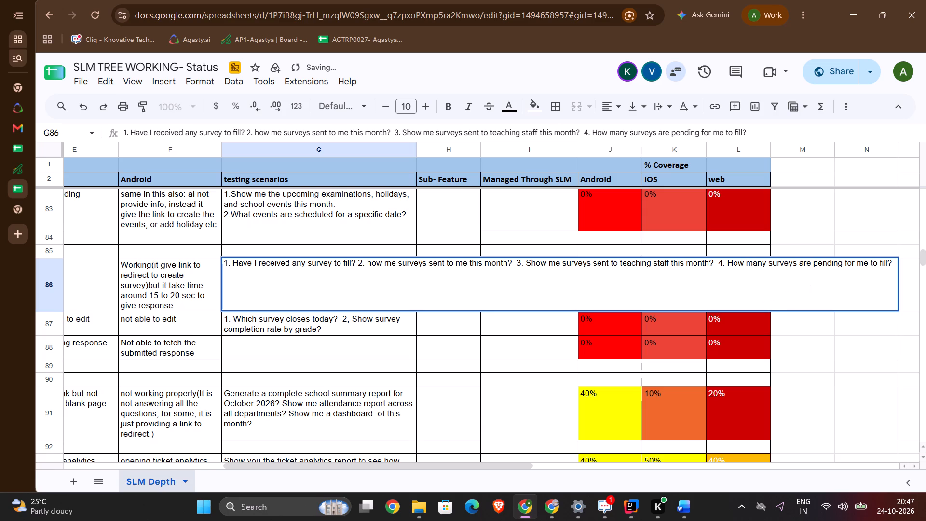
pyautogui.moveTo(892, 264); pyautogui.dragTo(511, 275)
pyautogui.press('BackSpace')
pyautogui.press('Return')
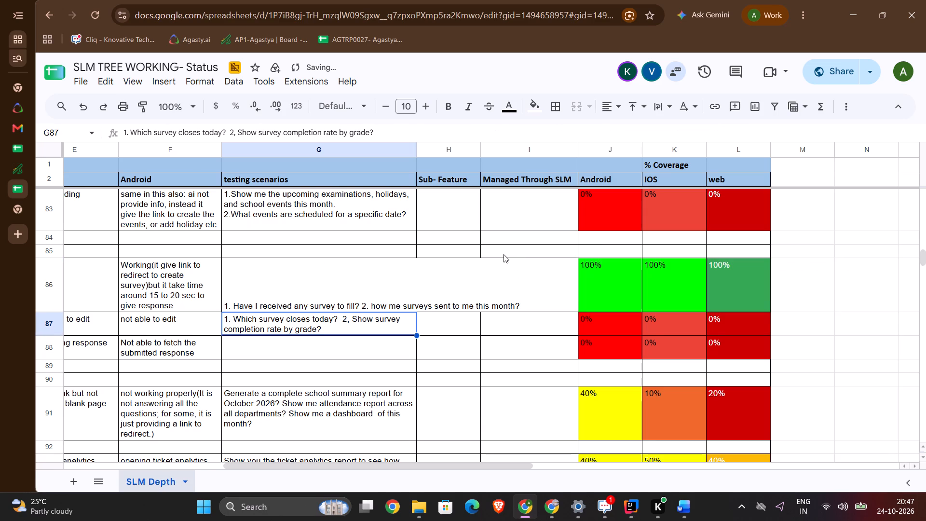
# Replace the whole text of the Create Survey testing scenarios cell with the copied list of five survey questions.
pyautogui.scroll(1, 504, 254)
pyautogui.click(325, 288)
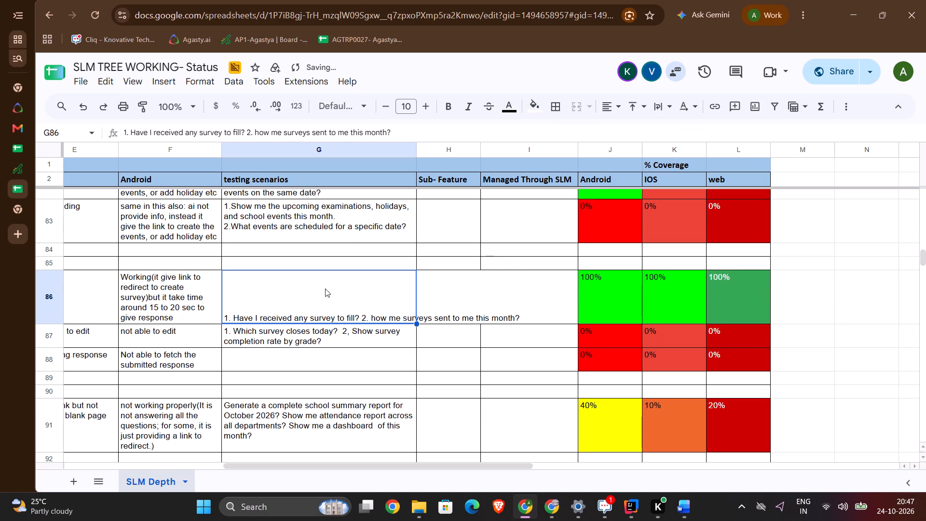
pyautogui.tripleClick(325, 288)
pyautogui.click(325, 288)
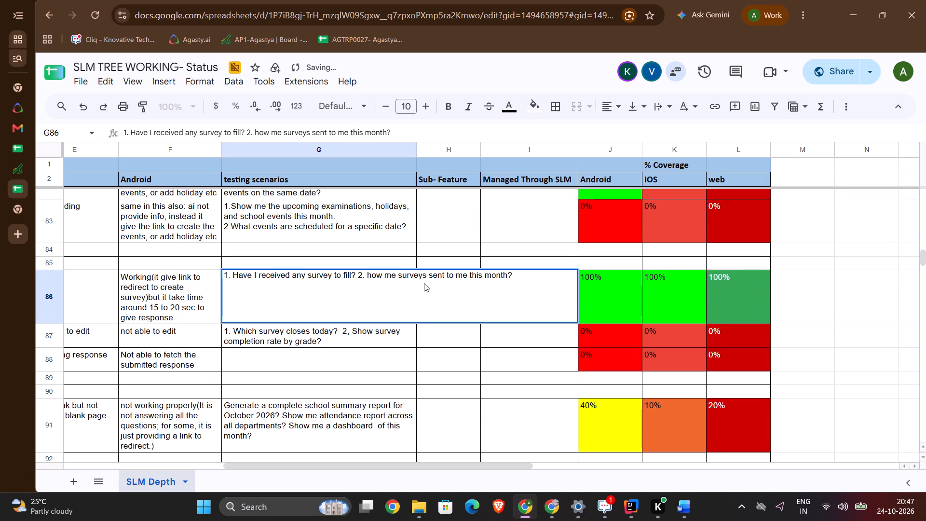
pyautogui.click(476, 285)
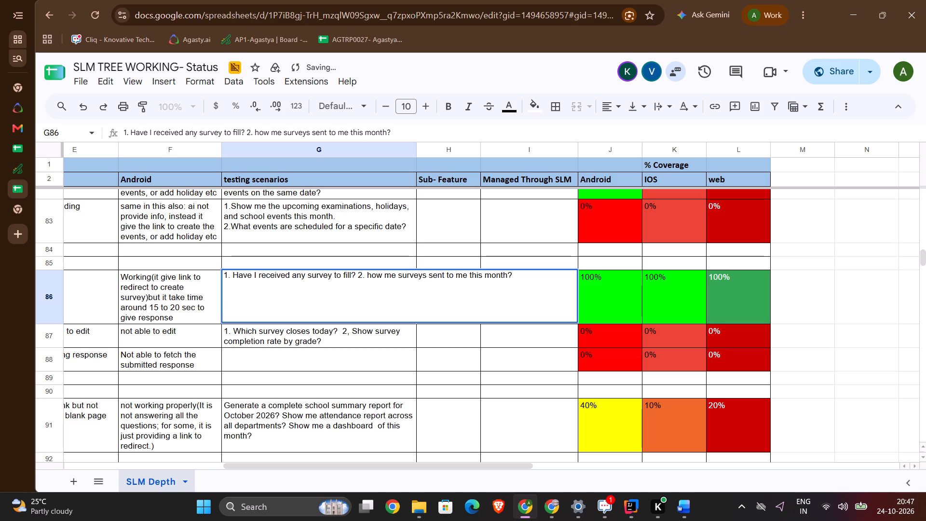
pyautogui.click(513, 274)
pyautogui.hotkey('ctrl', 'a')
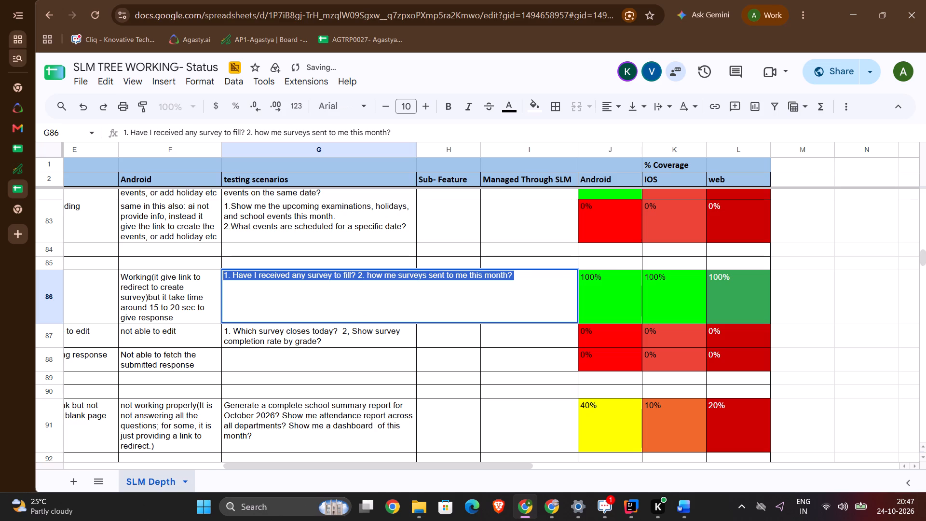
pyautogui.hotkey('ctrl', 'v')
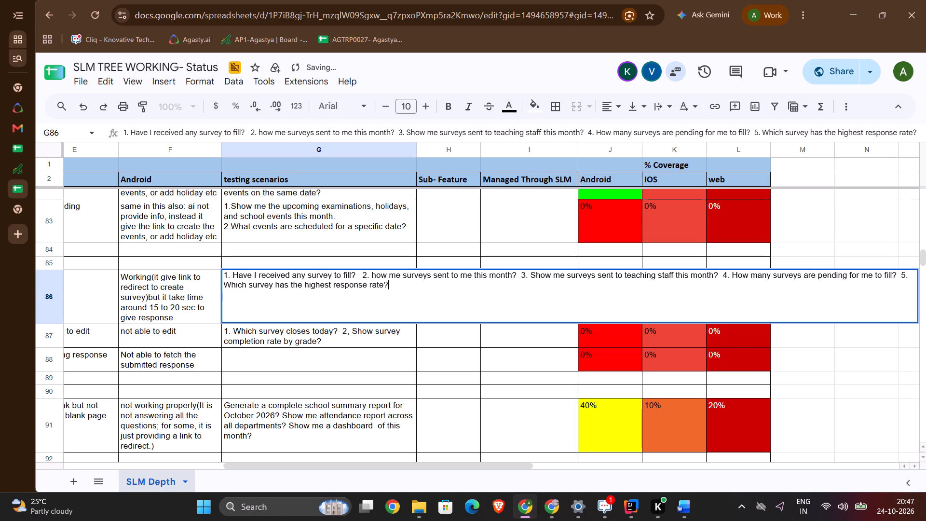
pyautogui.click(394, 287)
pyautogui.click(343, 298)
pyautogui.press('Down')
pyautogui.press('Down')
pyautogui.click(402, 286)
pyautogui.press('Down')
pyautogui.press('Down')
pyautogui.press('Return')
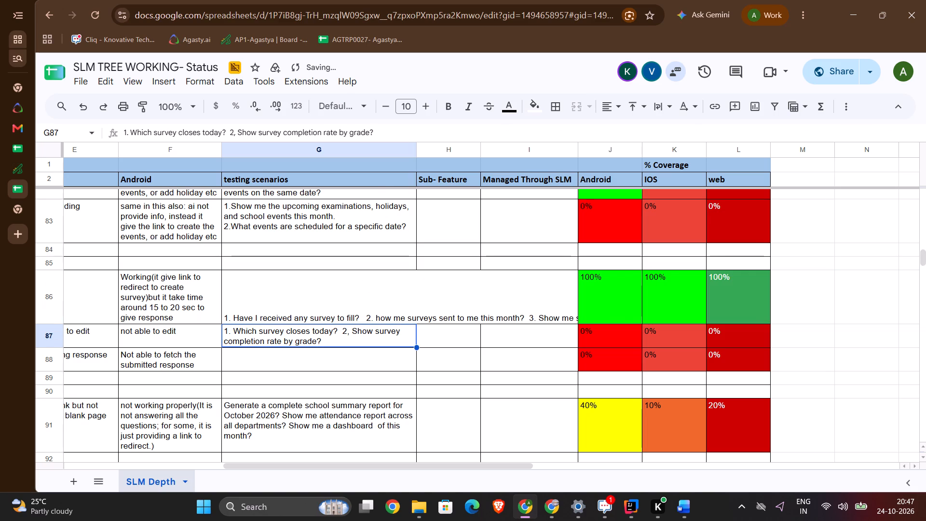
# Enter "Give the all reponse of test named Survey?" as the testing scenario for Provide individual survey and responses.
pyautogui.hscroll(4, 514, 285)
pyautogui.scroll(-1, 514, 285)
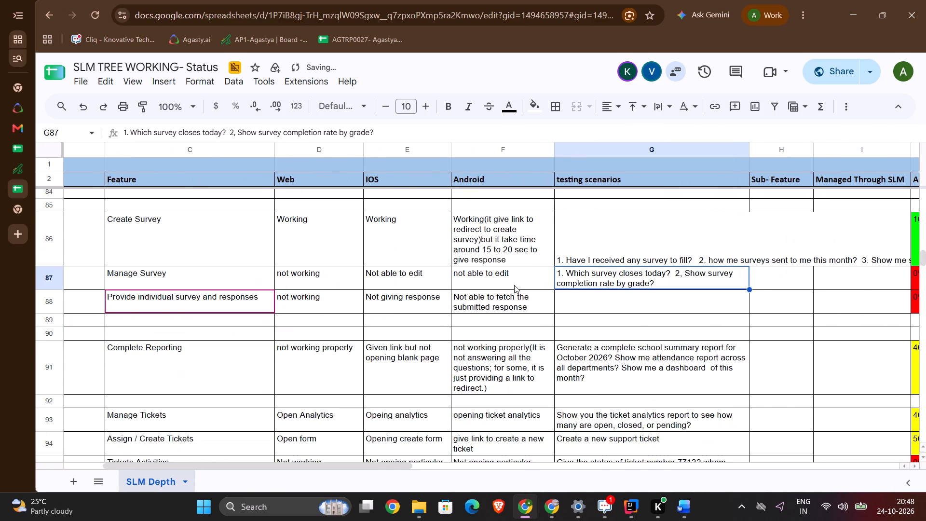
pyautogui.scroll(-1, 514, 285)
pyautogui.click(563, 295)
pyautogui.tripleClick(563, 295)
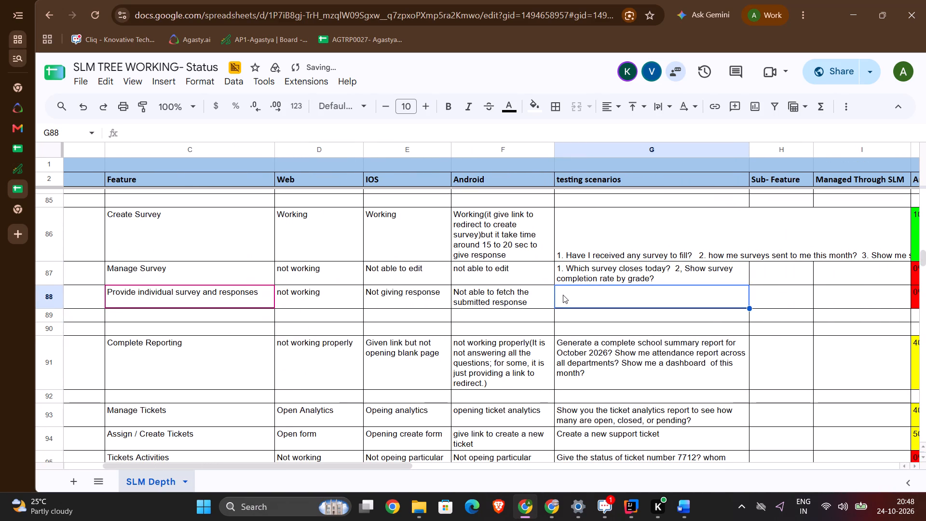
pyautogui.click(563, 295)
pyautogui.click(563, 295)
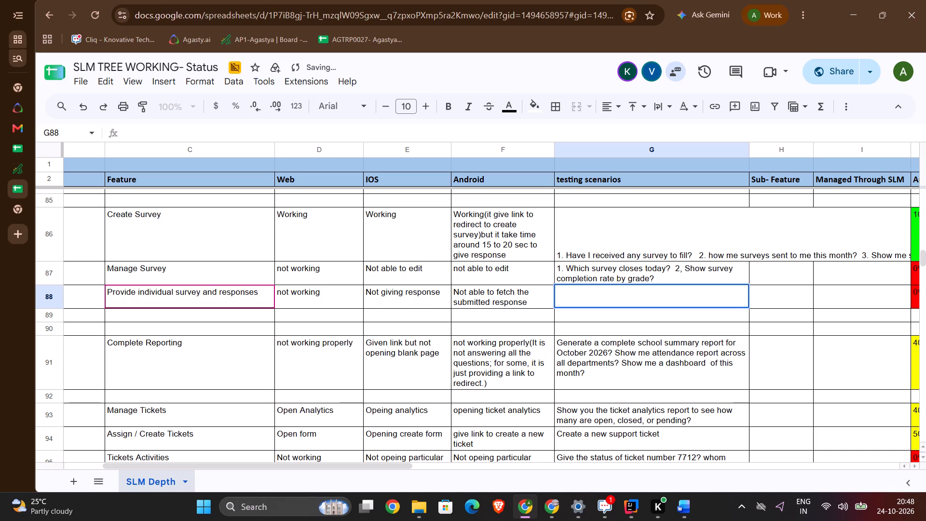
pyautogui.write('Gibve')
pyautogui.press('space')
pyautogui.press('BackSpace')
pyautogui.press('BackSpace')
pyautogui.press('BackSpace')
pyautogui.press('BackSpace')
pyautogui.write('ve the')
pyautogui.press('space')
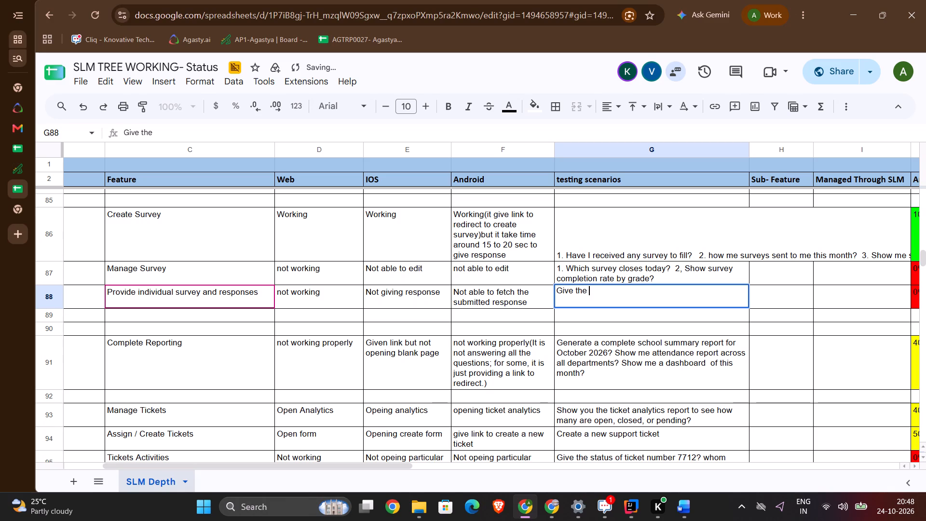
pyautogui.write('all re')
pyautogui.write('ponse if')
pyautogui.press('space')
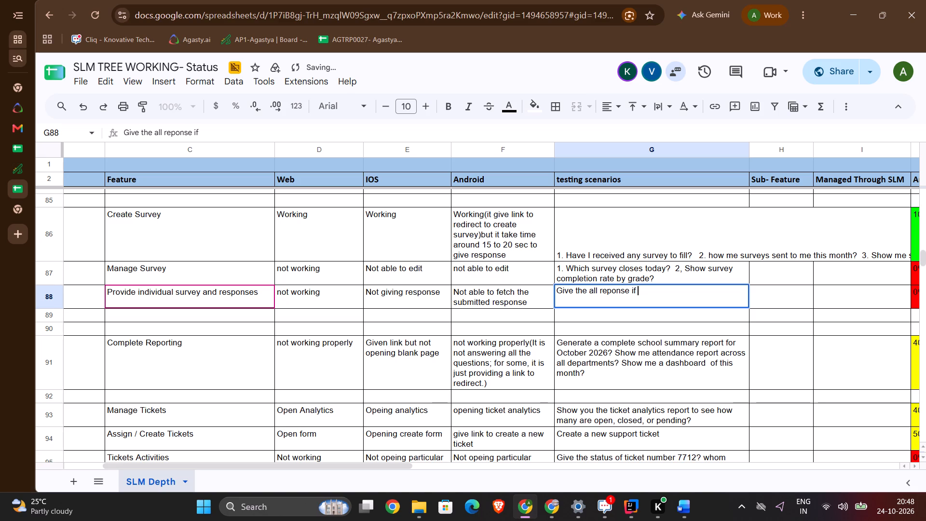
pyautogui.press('BackSpace')
pyautogui.press('BackSpace')
pyautogui.write('of')
pyautogui.press('BackSpace')
pyautogui.press('BackSpace')
pyautogui.press('BackSpace')
pyautogui.write('of test named Survey')
pyautogui.write('?')
pyautogui.press('space')
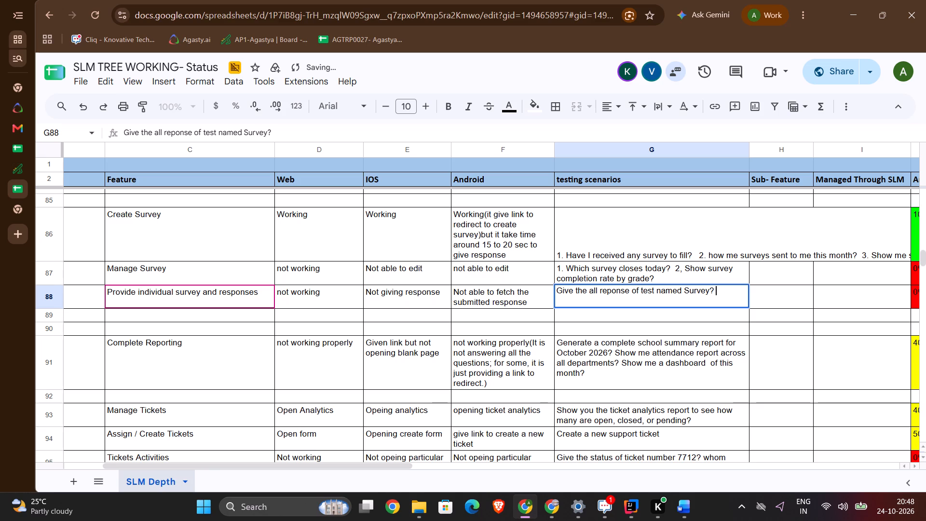
# Add the second question "Give me the all question of survey named test survey?" to the testing scenarios for Provide individual survey and responses.
pyautogui.write('Gibe')
pyautogui.press('space')
pyautogui.press('BackSpace')
pyautogui.press('BackSpace')
pyautogui.press('BackSpace')
pyautogui.write('ve me t')
pyautogui.write('he a')
pyautogui.write('ll')
pyautogui.press('space')
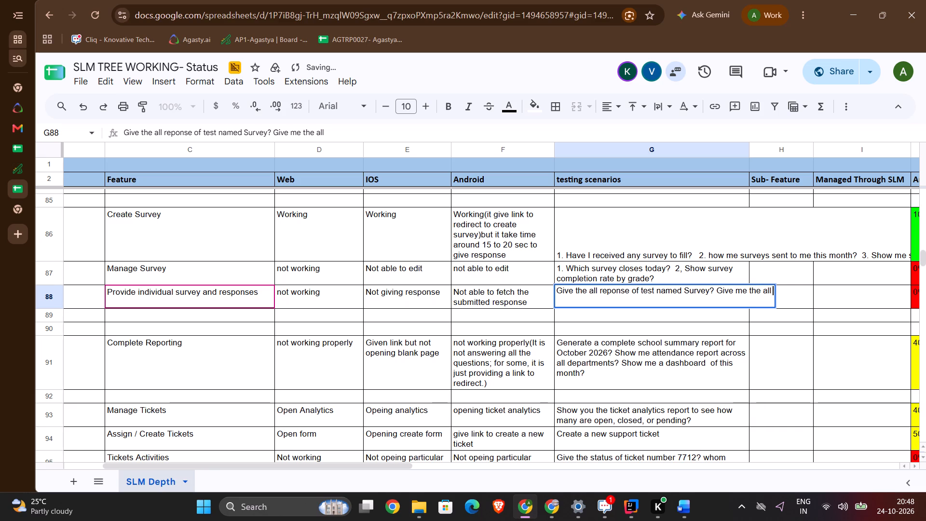
pyautogui.write('ques')
pyautogui.press('space')
pyautogui.press('BackSpace')
pyautogui.write('tion')
pyautogui.press('space')
pyautogui.write('of')
pyautogui.press('space')
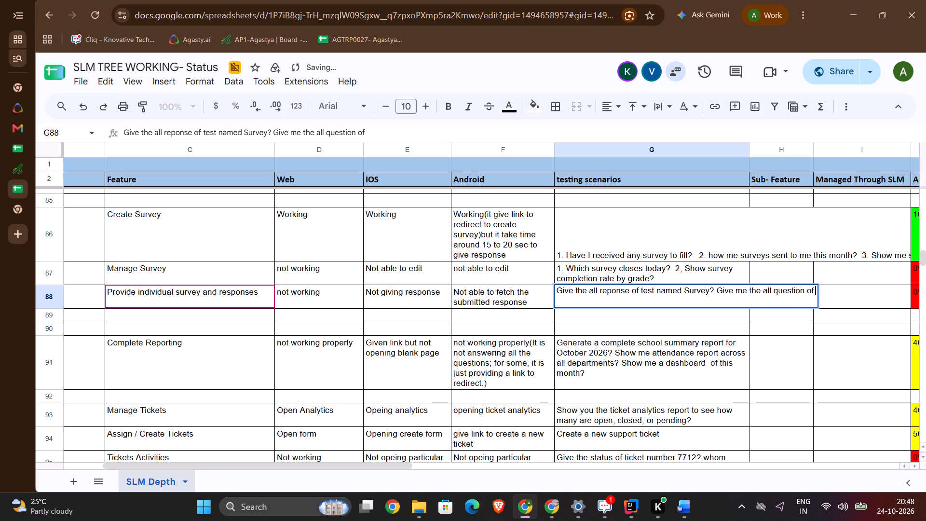
pyautogui.write('survey named tet')
pyautogui.press('BackSpace')
pyautogui.write('st survey')
pyautogui.hotkey('shift', '?')
pyautogui.press('Return')
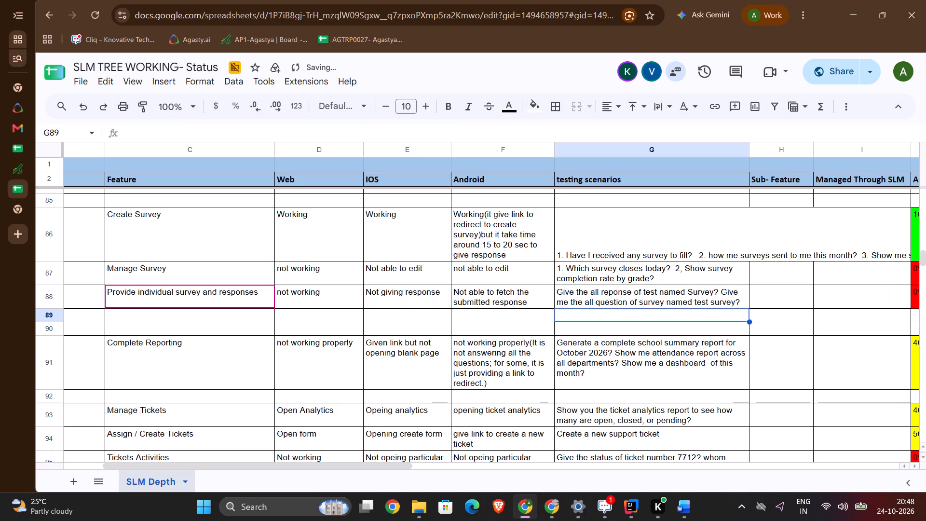
# Review the testing scenarios column across all feature rows of the SLM Depth sheet for missing entries.
pyautogui.scroll(2, 645, 292)
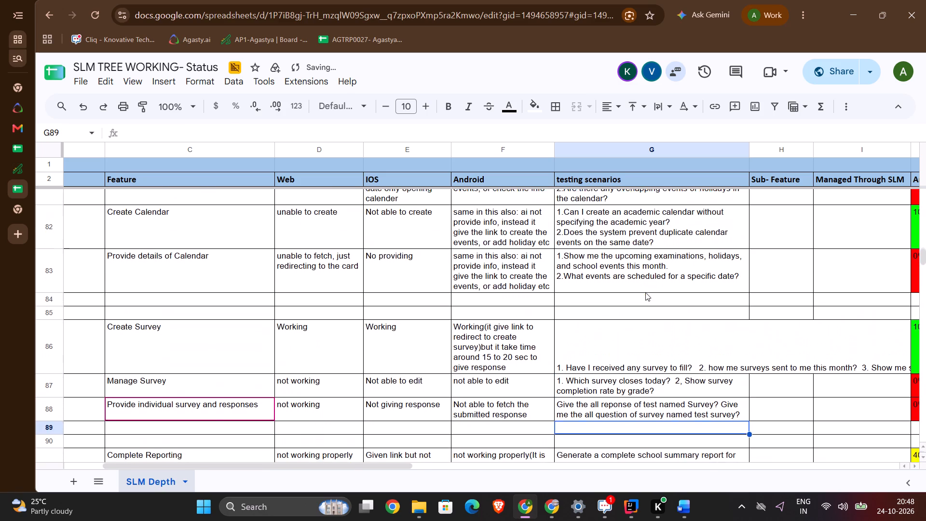
pyautogui.scroll(6, 612, 290)
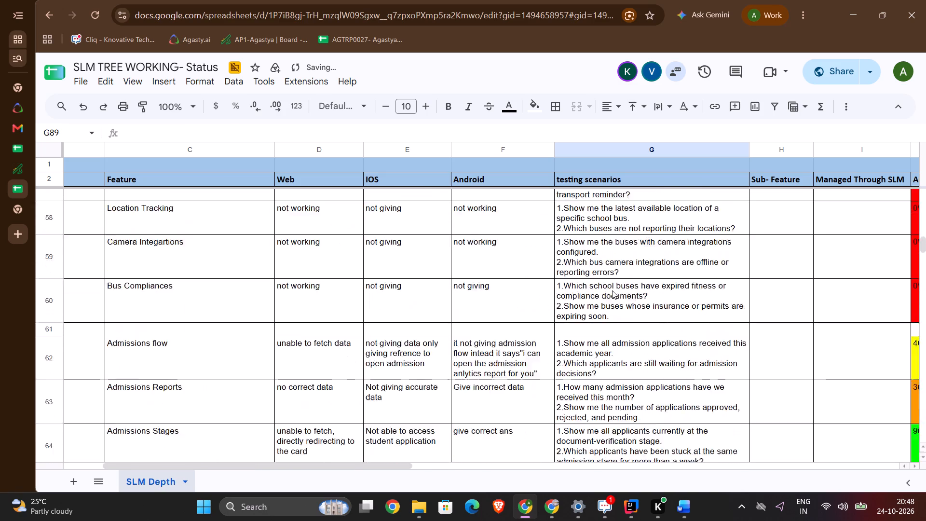
pyautogui.scroll(5, 612, 290)
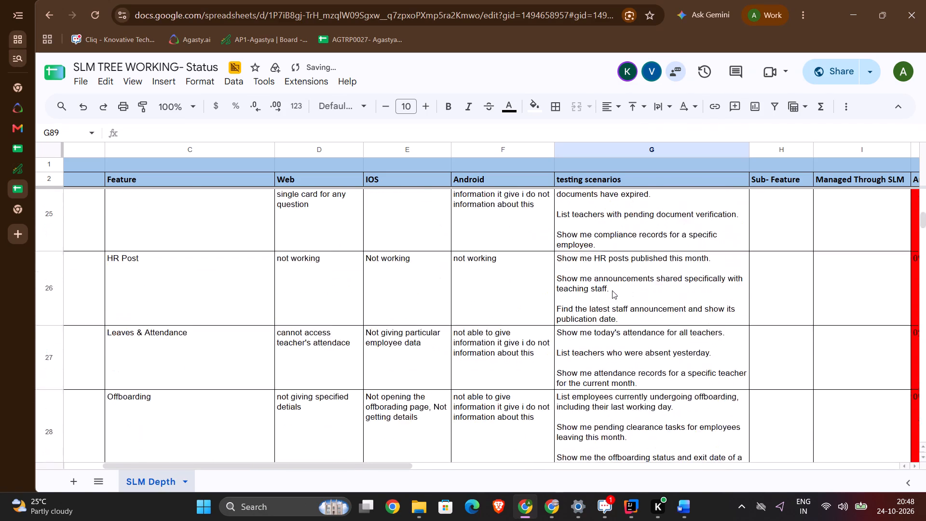
pyautogui.scroll(5, 612, 290)
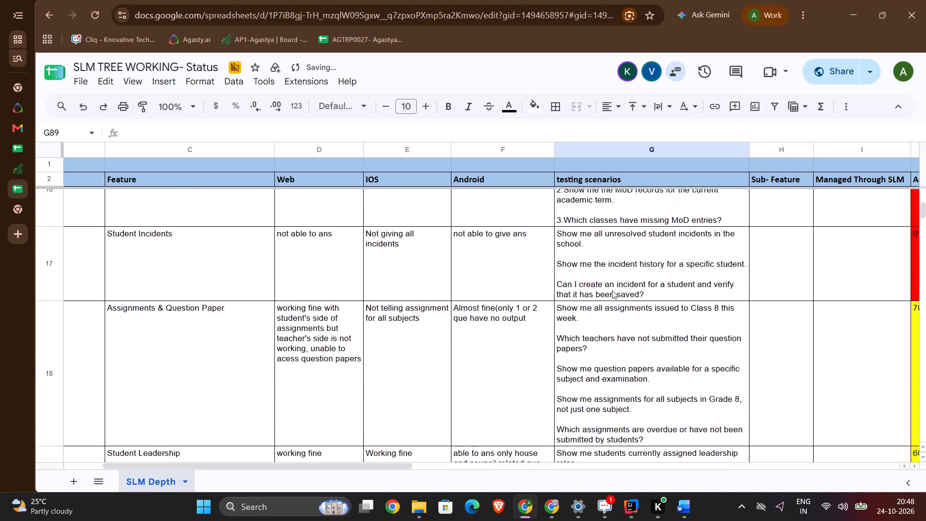
pyautogui.scroll(4, 612, 290)
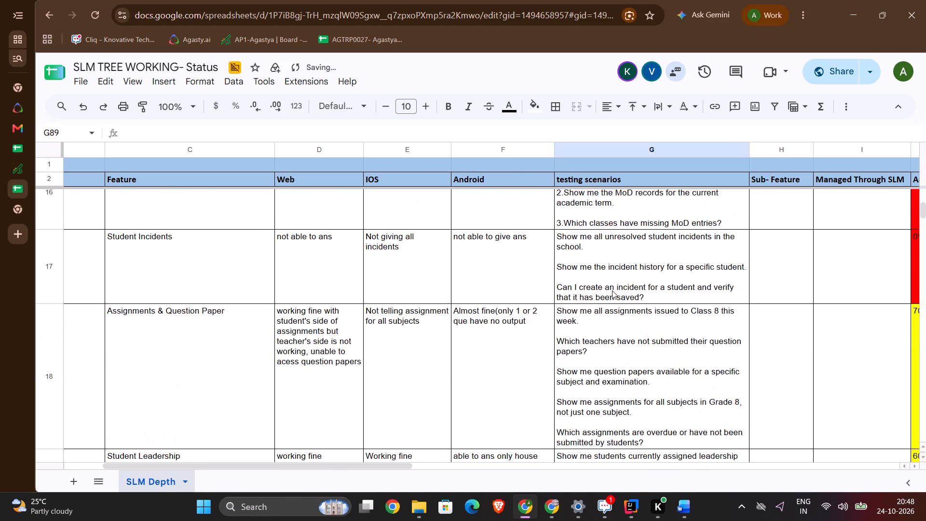
pyautogui.scroll(5, 612, 290)
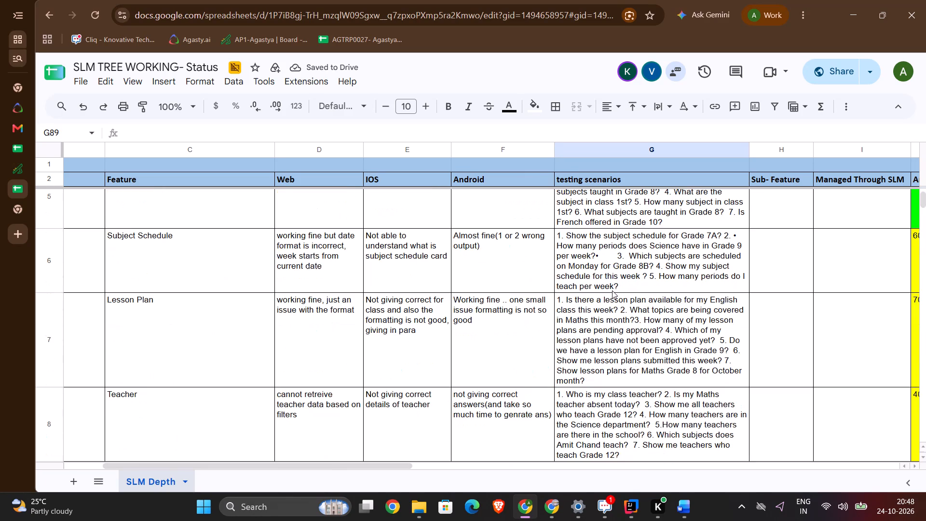
pyautogui.scroll(-10, 612, 290)
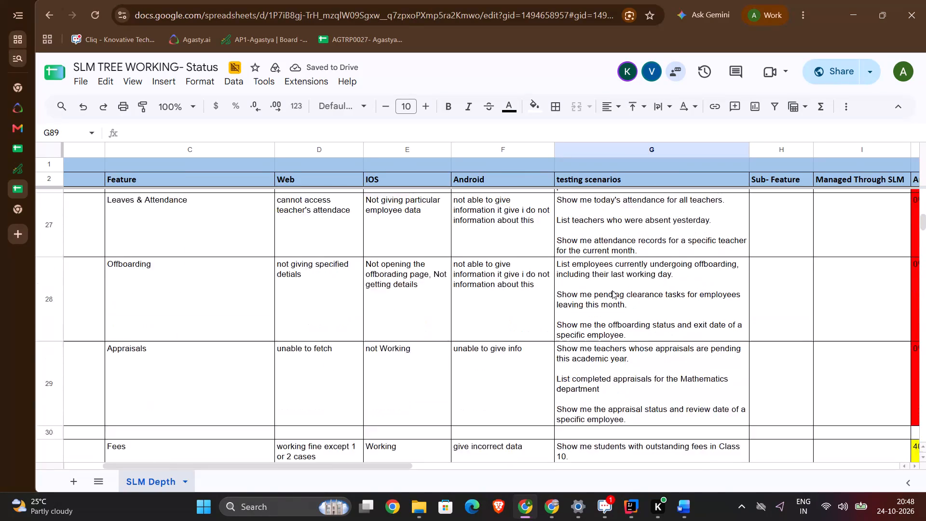
pyautogui.scroll(-10, 612, 290)
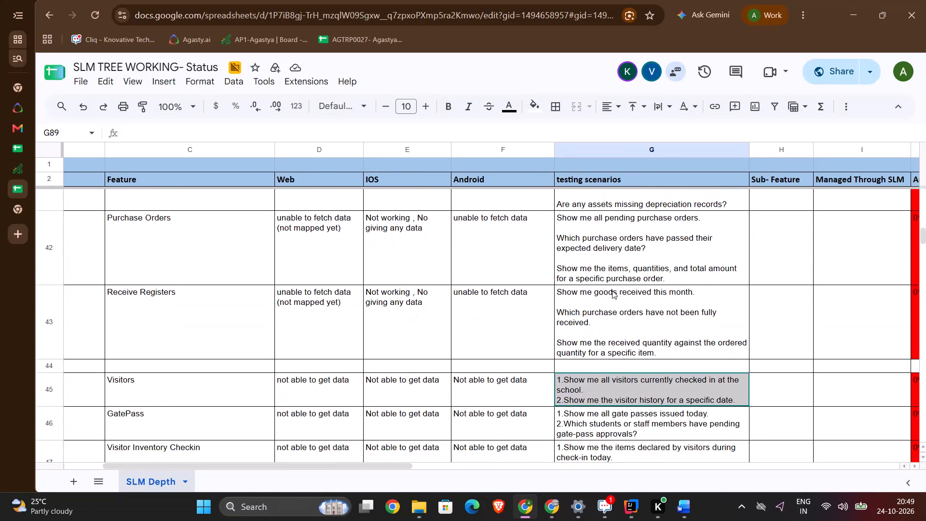
pyautogui.scroll(-10, 612, 290)
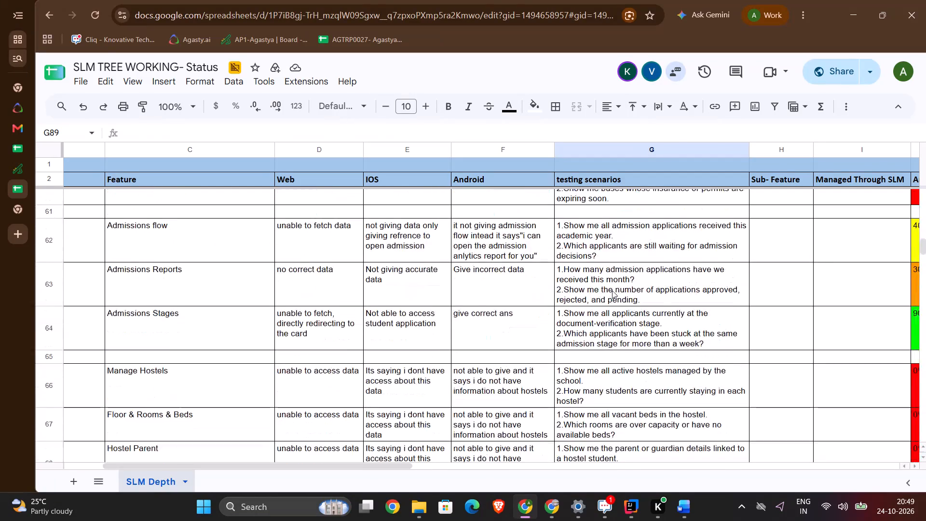
pyautogui.scroll(-10, 612, 290)
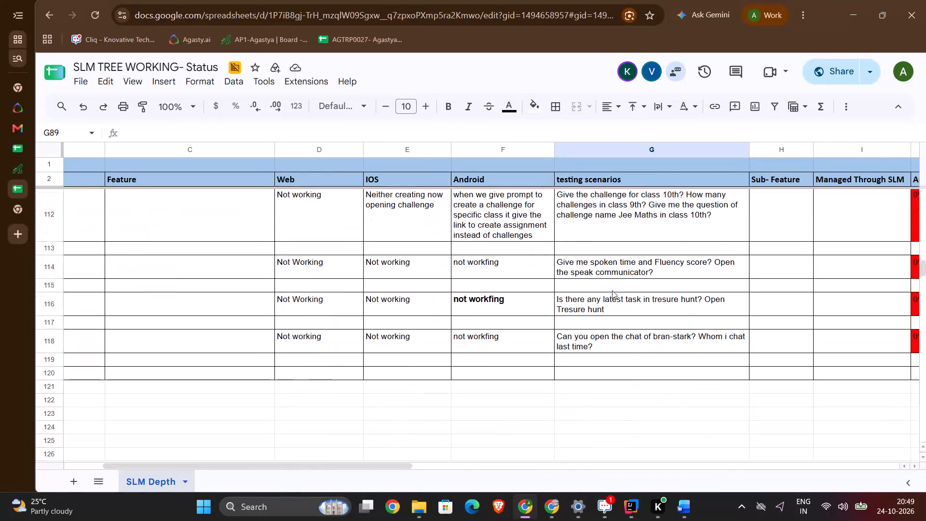
pyautogui.scroll(2, 612, 290)
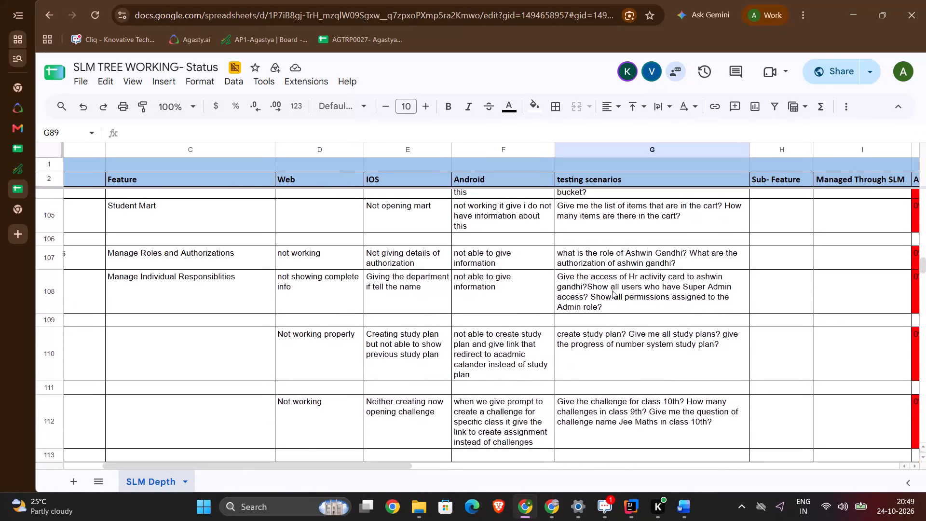
pyautogui.scroll(3, 612, 290)
pyautogui.scroll(-2, 612, 290)
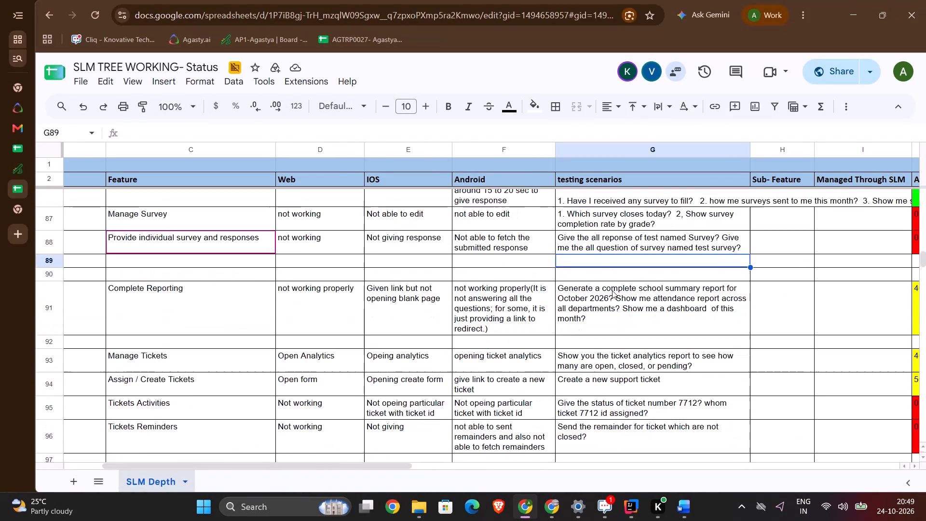
pyautogui.scroll(-3, 612, 290)
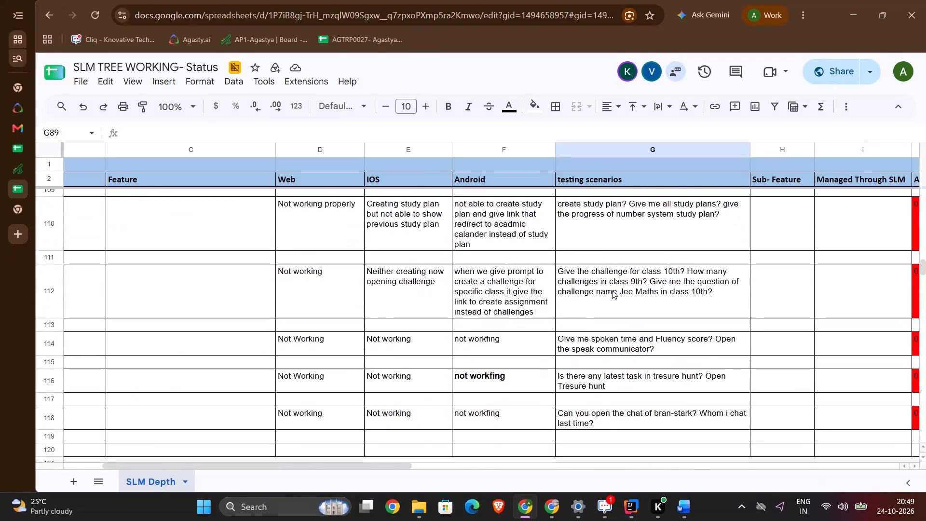
pyautogui.scroll(-1, 612, 290)
pyautogui.scroll(20, 612, 290)
pyautogui.scroll(16, 612, 290)
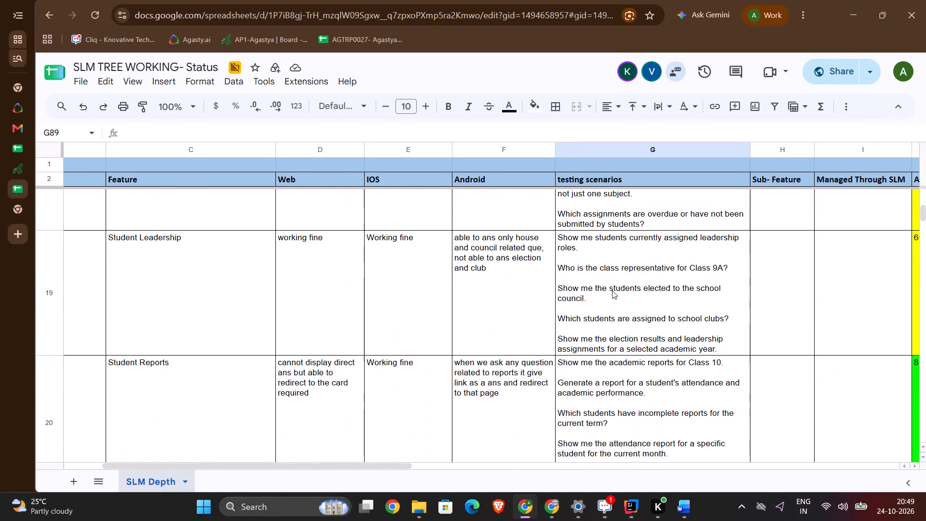